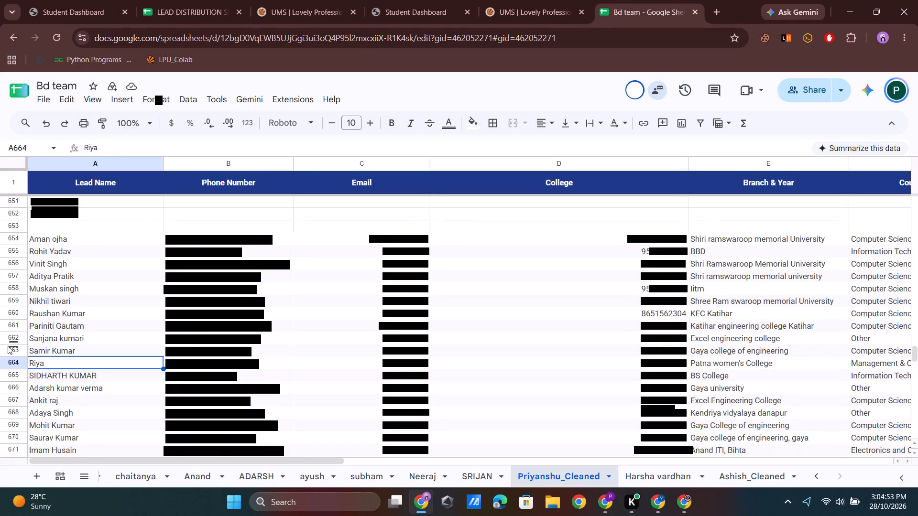
Set the Follow-up Status of the lead in row 662 to Not Interested on the Priyanshu_Cleaned sheet.
click(14, 352)
click(360, 393)
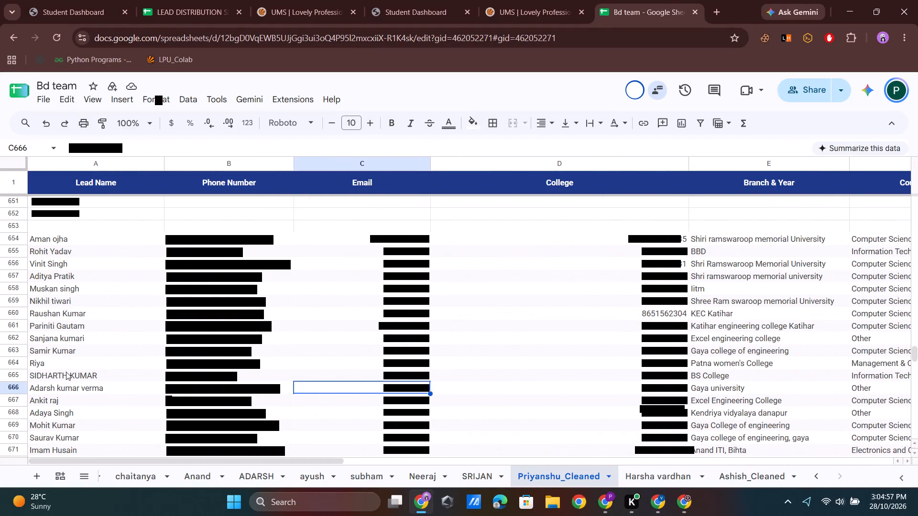
click(2, 362)
scroll(377, 365, left, 5)
click(759, 342)
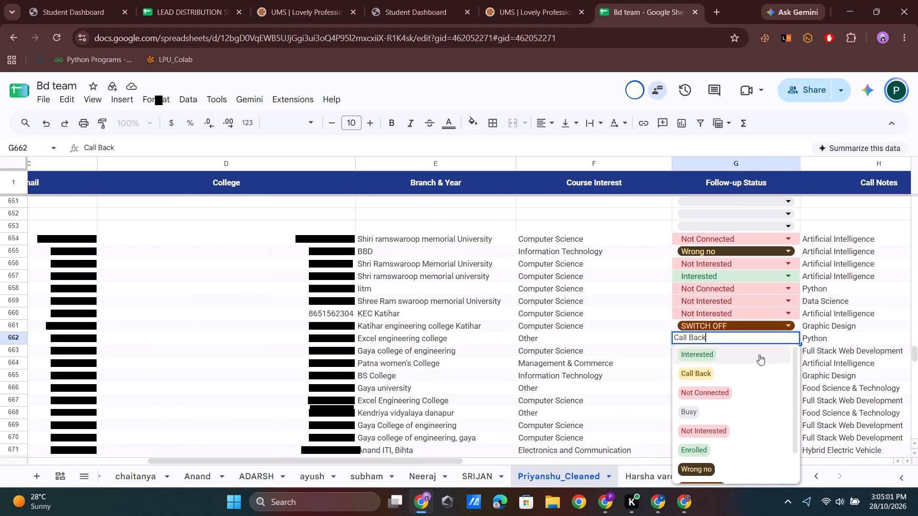
click(762, 427)
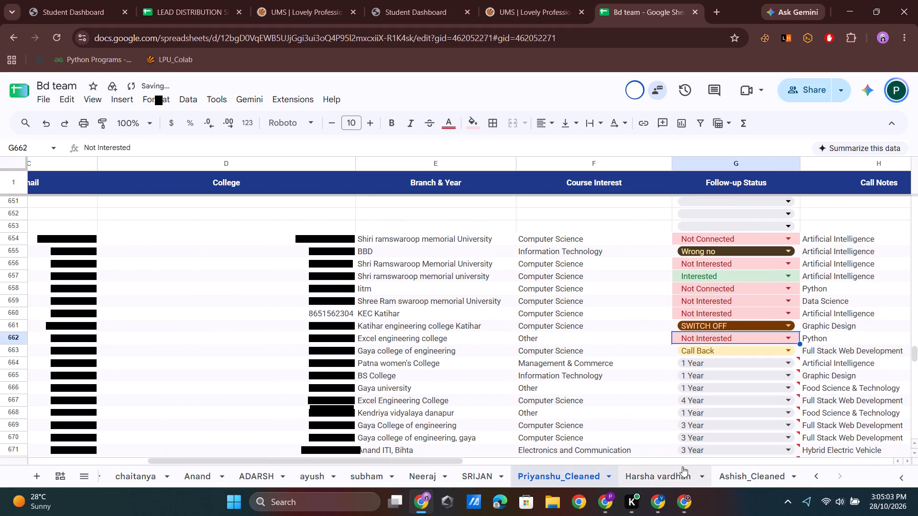
Look through the leads below row 662, checking their colleges, follow-up statuses, call notes and batch info.
scroll(698, 418, right, 7)
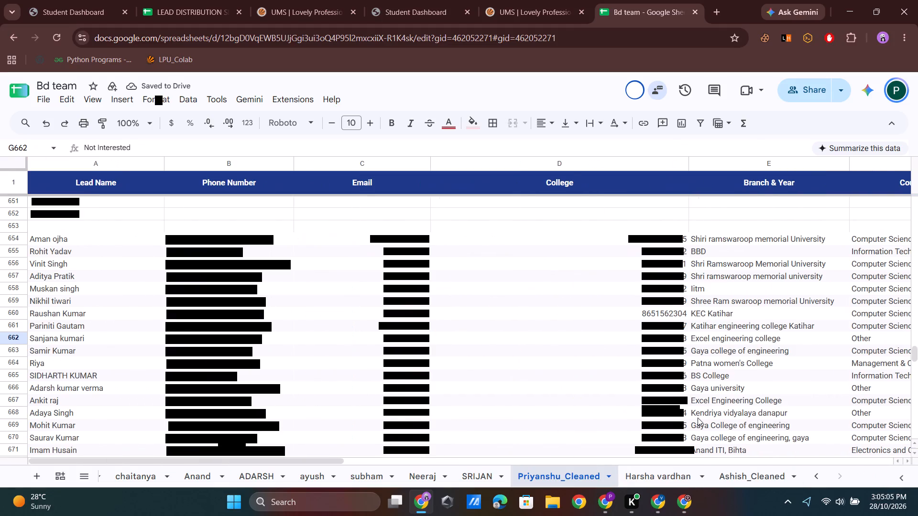
scroll(18, 365, down, 1)
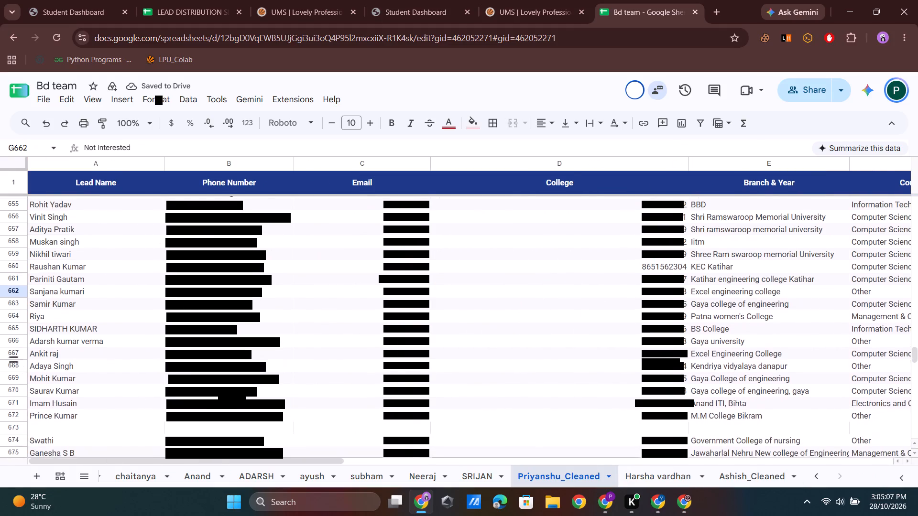
scroll(18, 359, down, 5)
scroll(17, 342, up, 1)
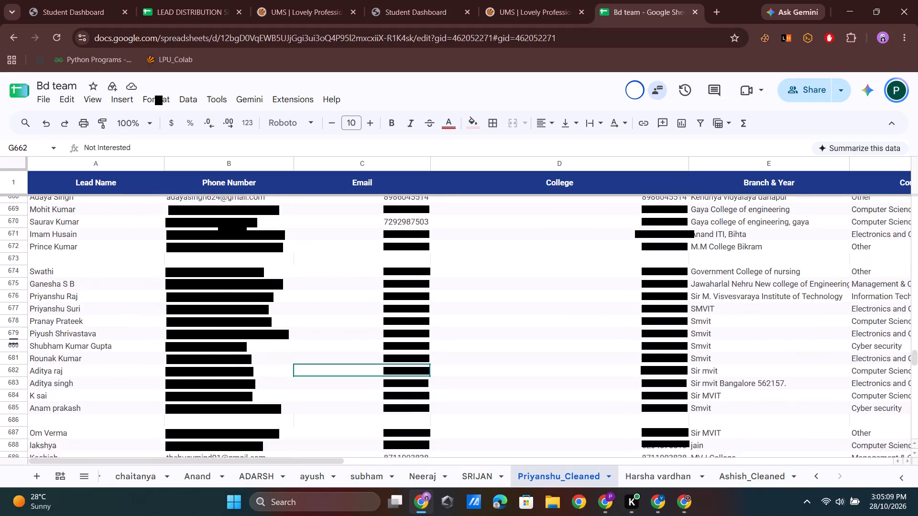
scroll(17, 342, up, 1)
scroll(17, 342, left, 1)
scroll(17, 342, right, 1)
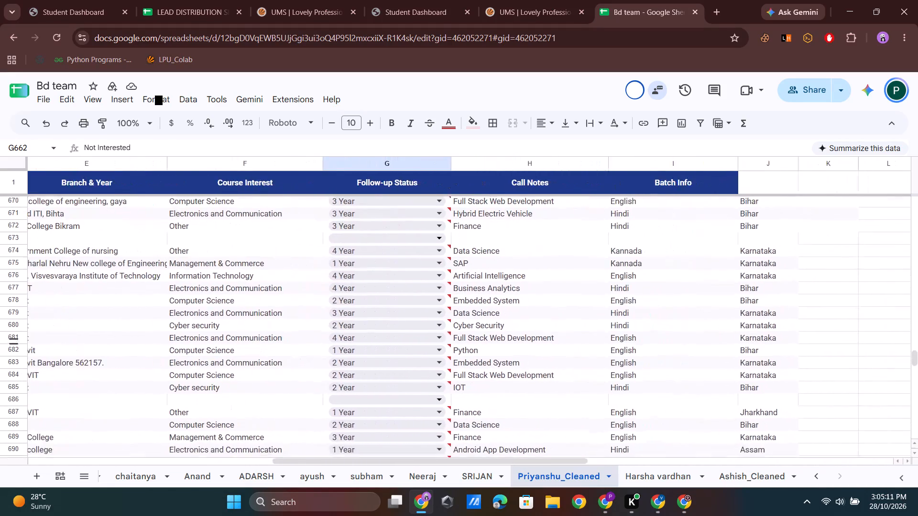
scroll(17, 342, right, 1)
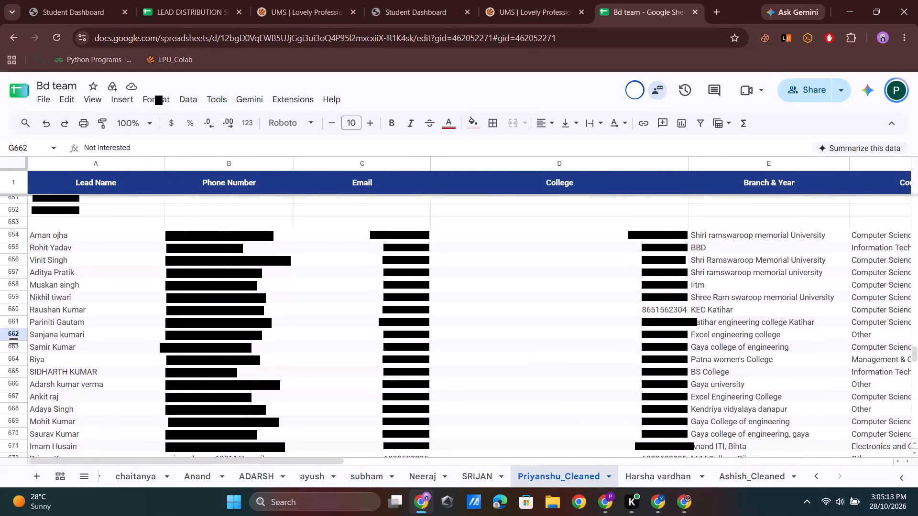
Select lead rows 663 and 664 in turn and review each lead's details across the columns.
click(21, 348)
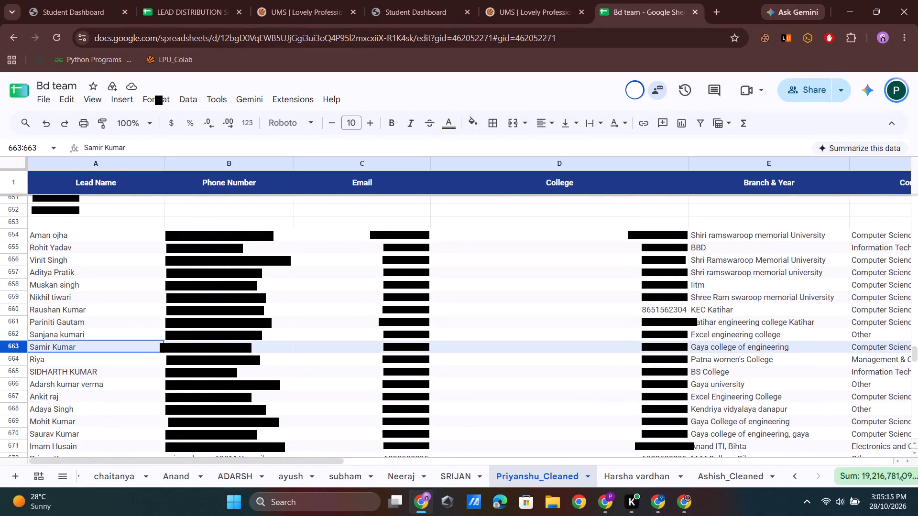
scroll(21, 348, left, 1)
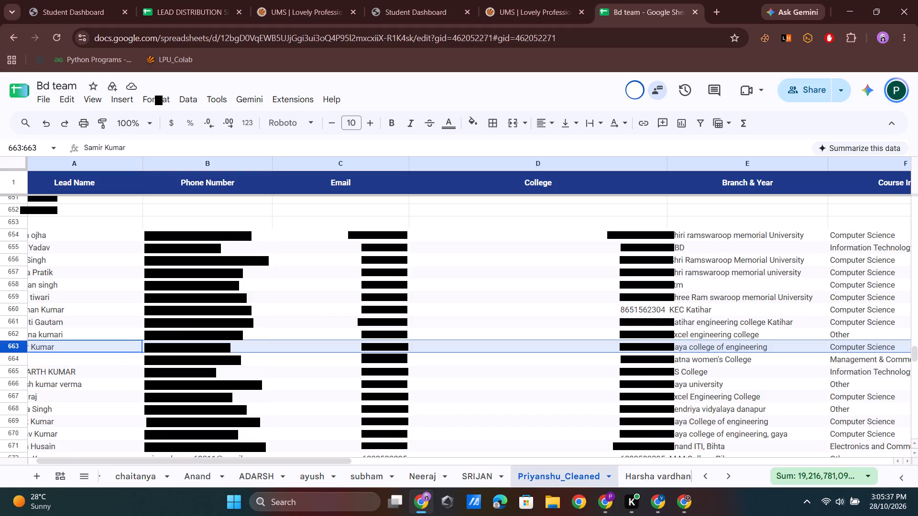
scroll(21, 348, left, 8)
scroll(213, 352, right, 5)
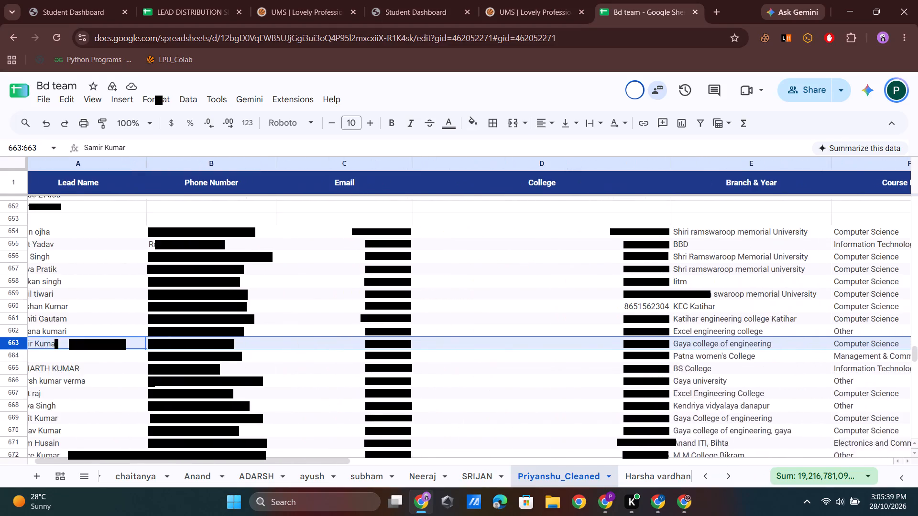
click(1, 355)
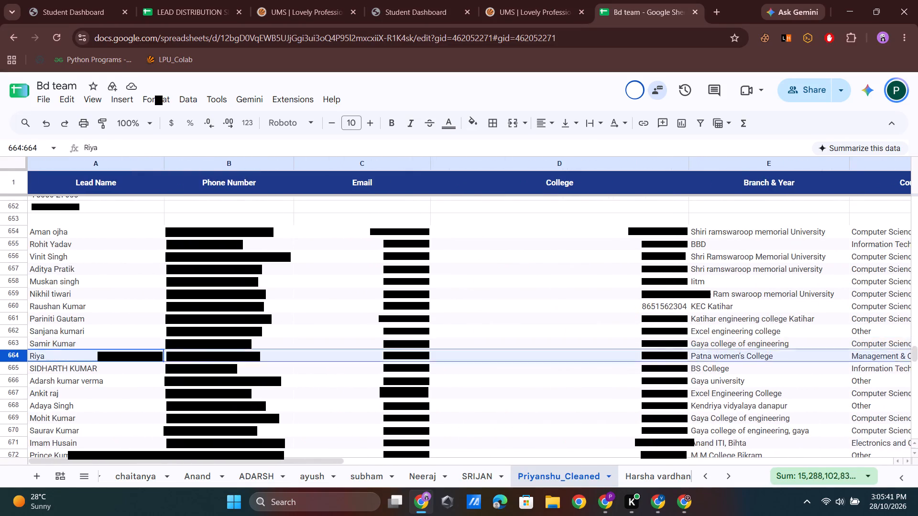
scroll(259, 388, left, 2)
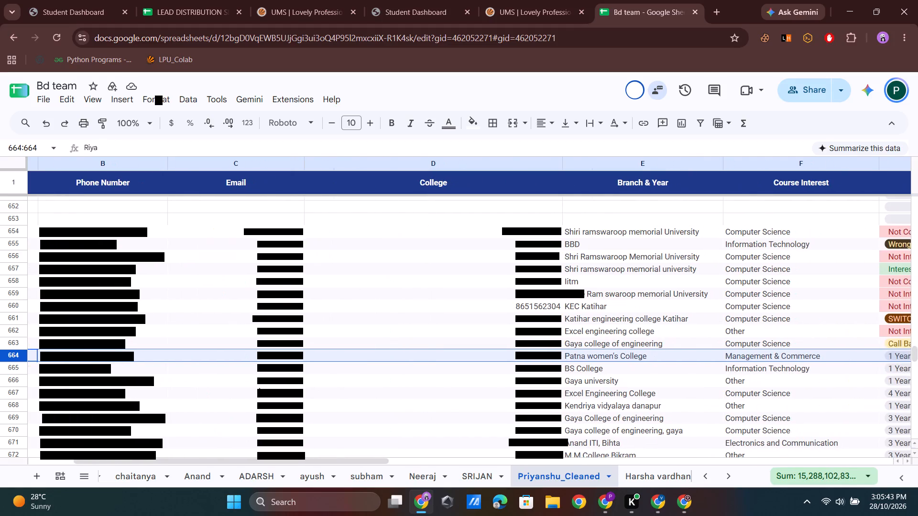
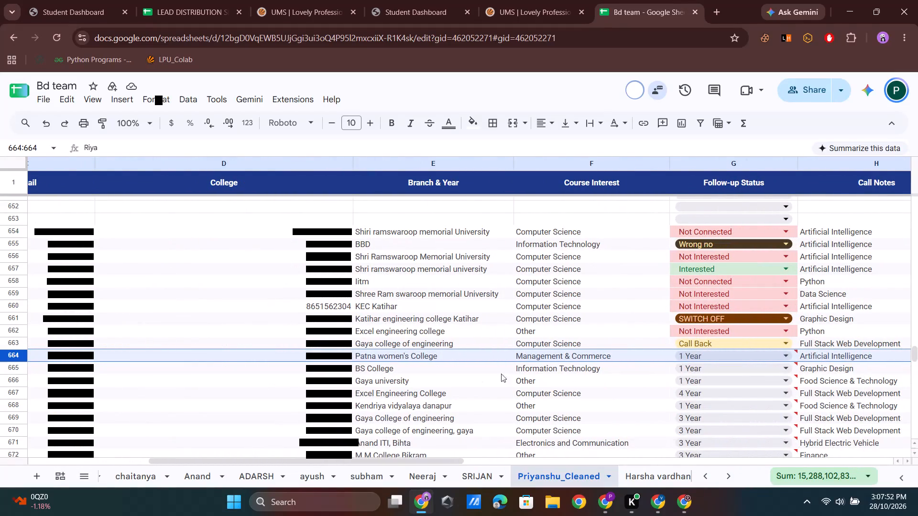
Set the Follow-up Status of the lead in row 664 to Not Connected.
click(716, 362)
scroll(412, 398, right, 4)
scroll(412, 398, left, 5)
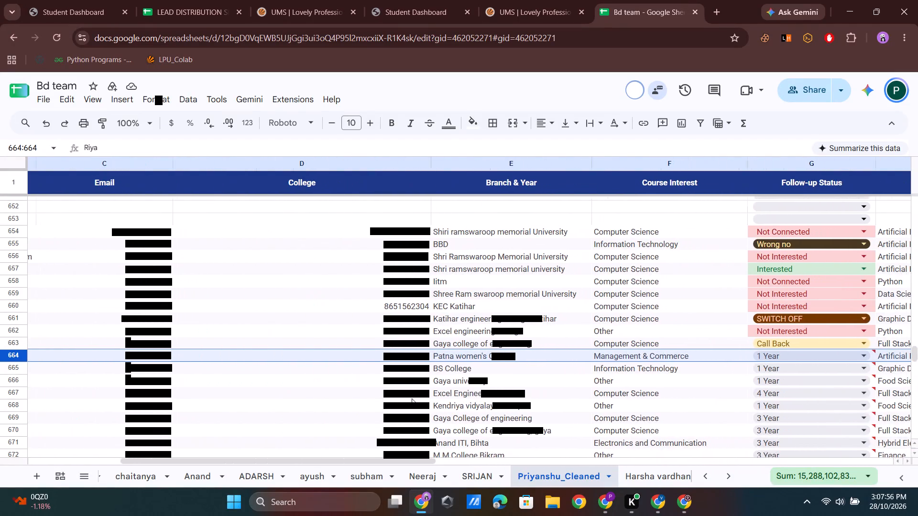
click(781, 356)
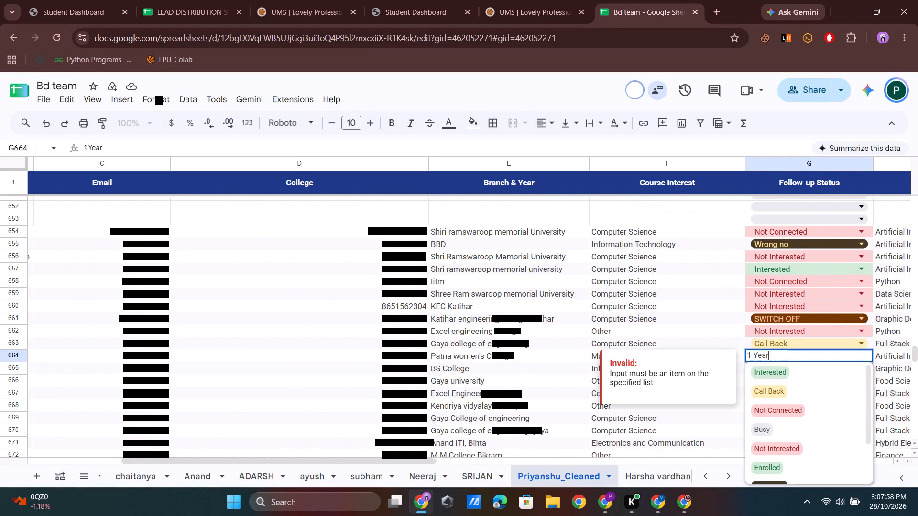
click(787, 408)
Select lead row 665 and set its Follow-up Status to Not Connected.
scroll(468, 391, right, 5)
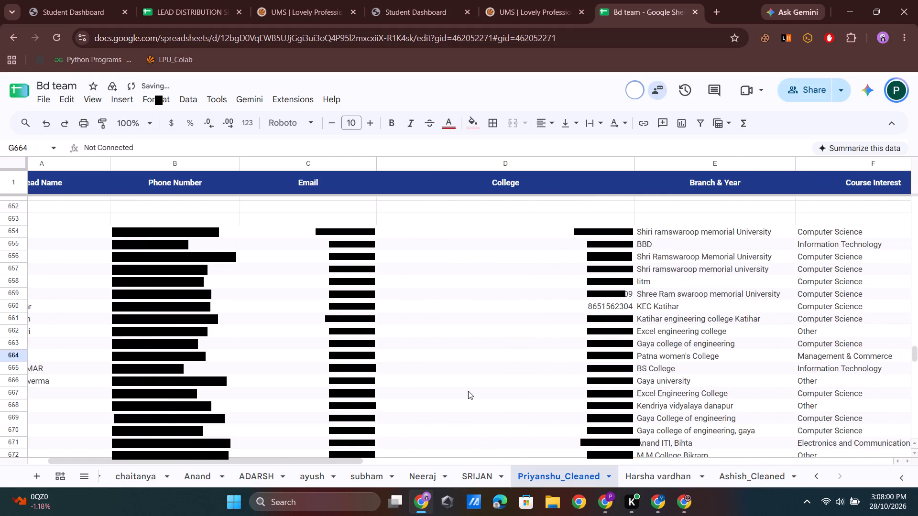
click(1, 369)
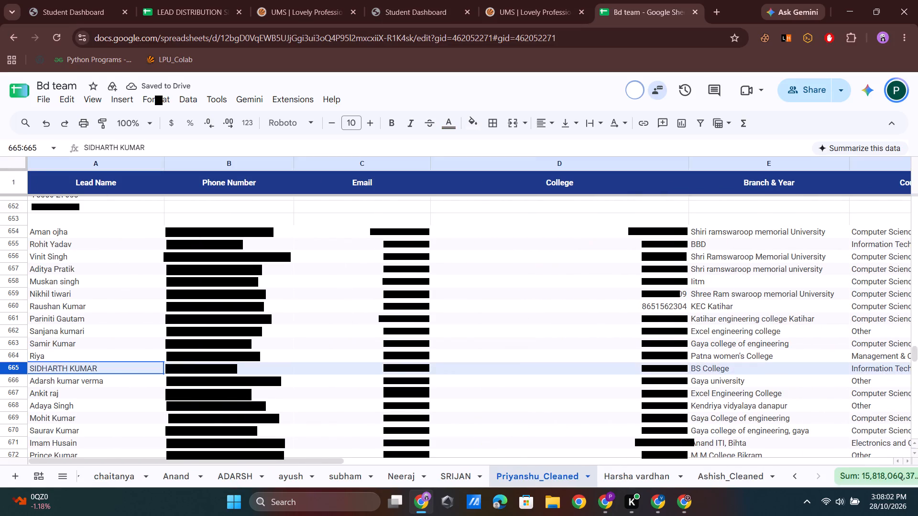
scroll(250, 390, left, 3)
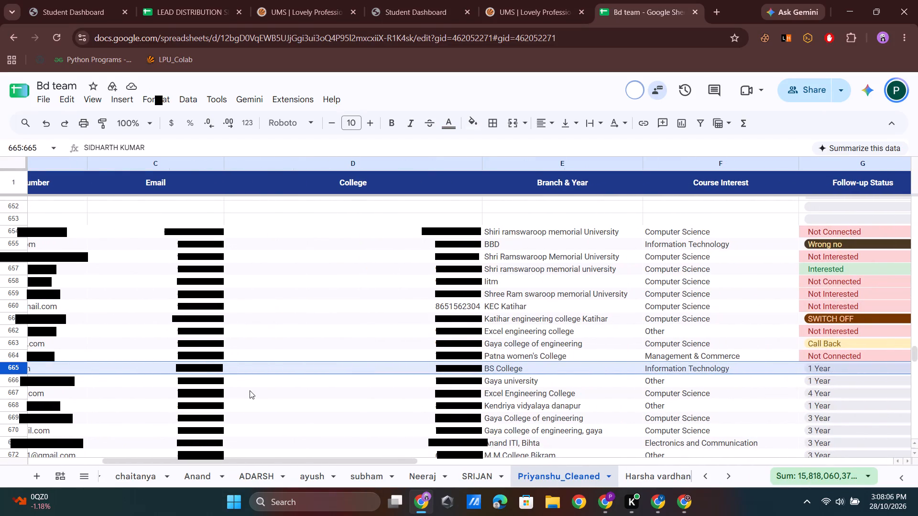
scroll(250, 390, left, 1)
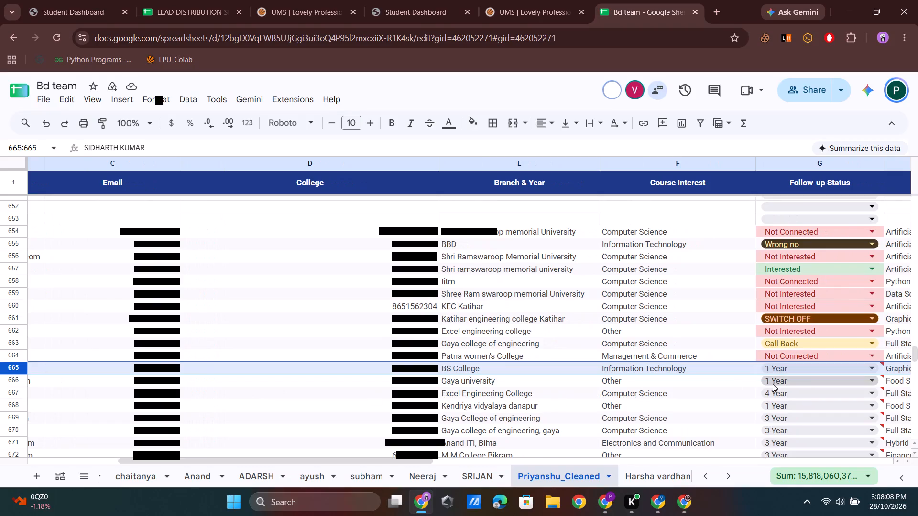
click(786, 371)
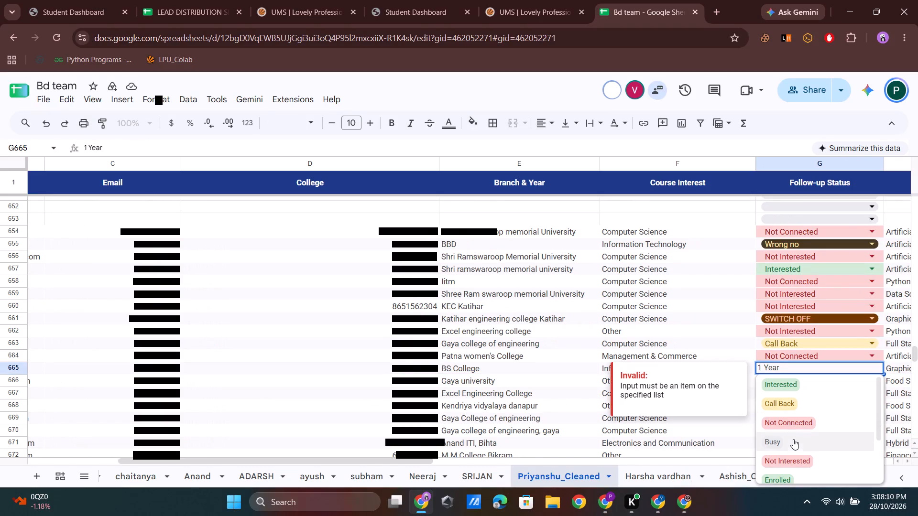
click(791, 425)
Select lead row 666, the Gaya university lead, for follow-up.
scroll(405, 432, right, 6)
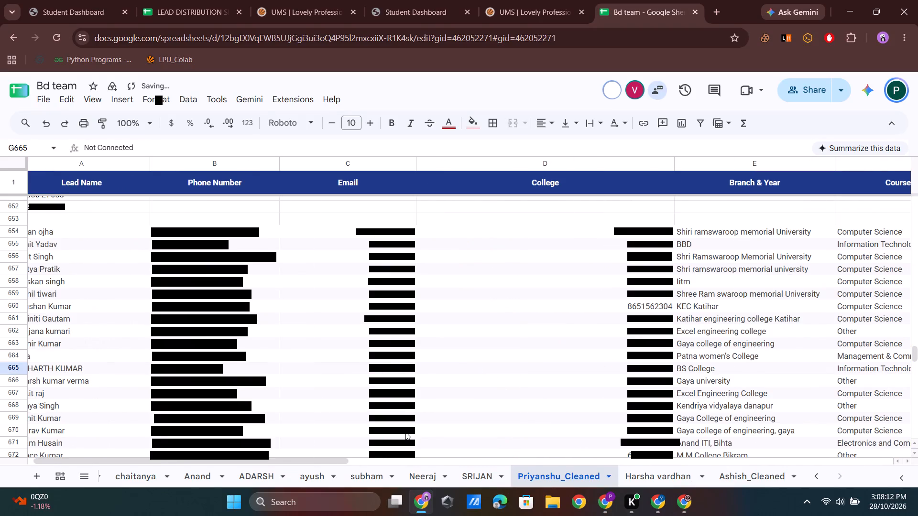
click(4, 379)
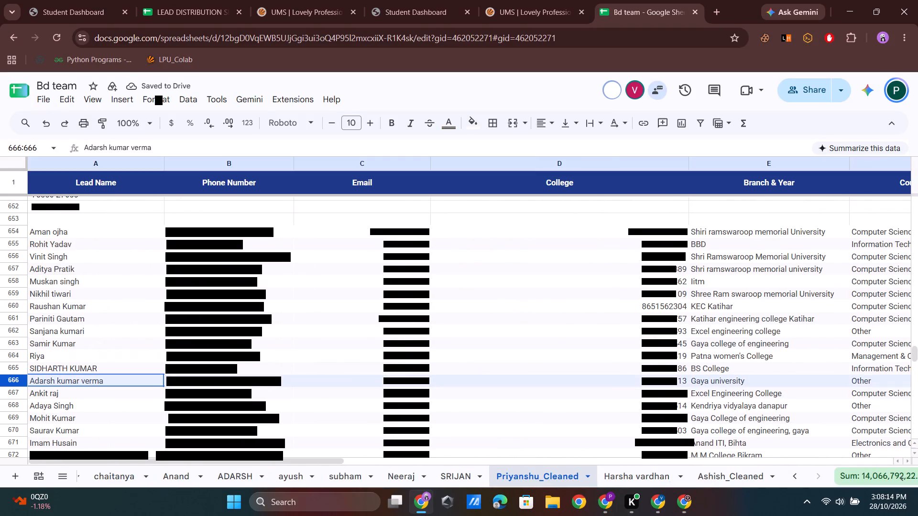
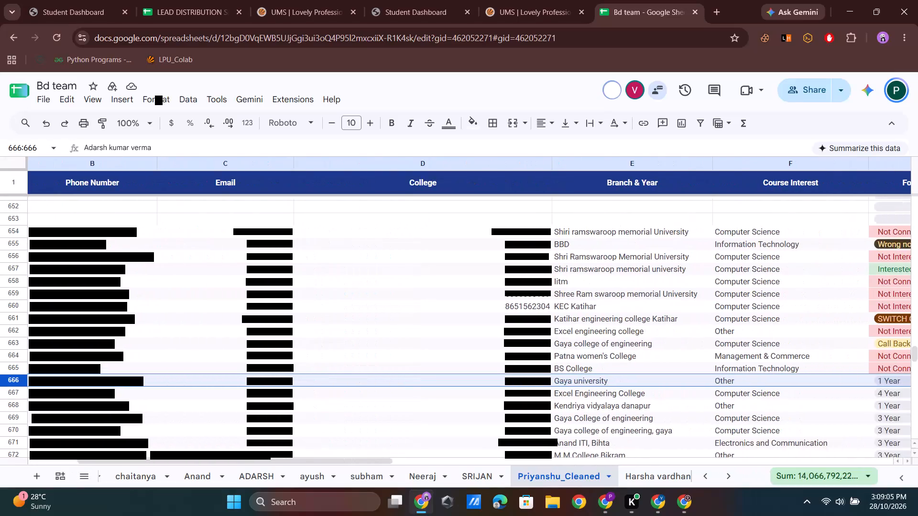
Review the Gaya university lead in row 666 and set its Follow-up Status to Not Interested.
scroll(4, 379, right, 6)
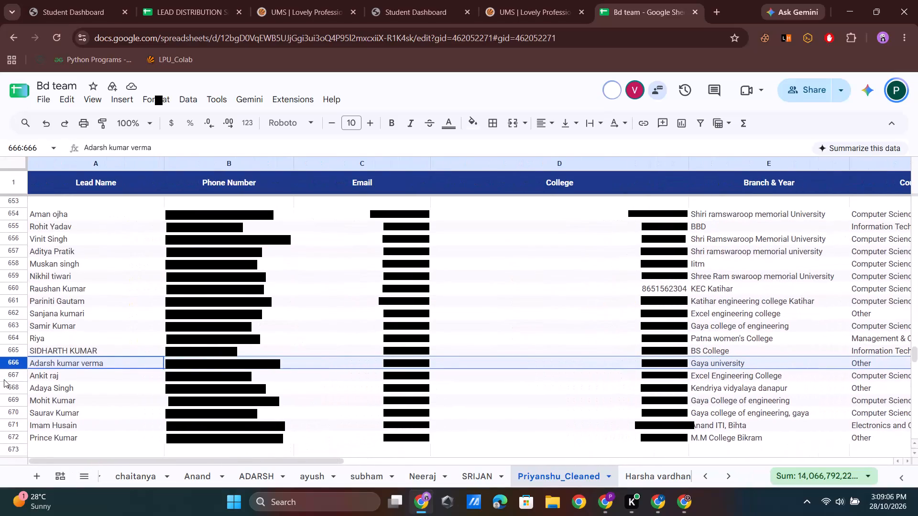
scroll(4, 379, right, 1)
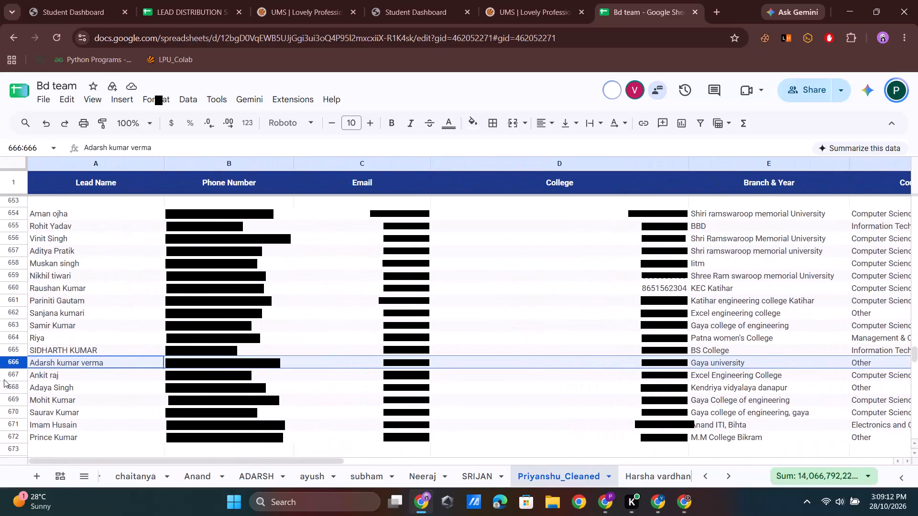
scroll(4, 379, left, 8)
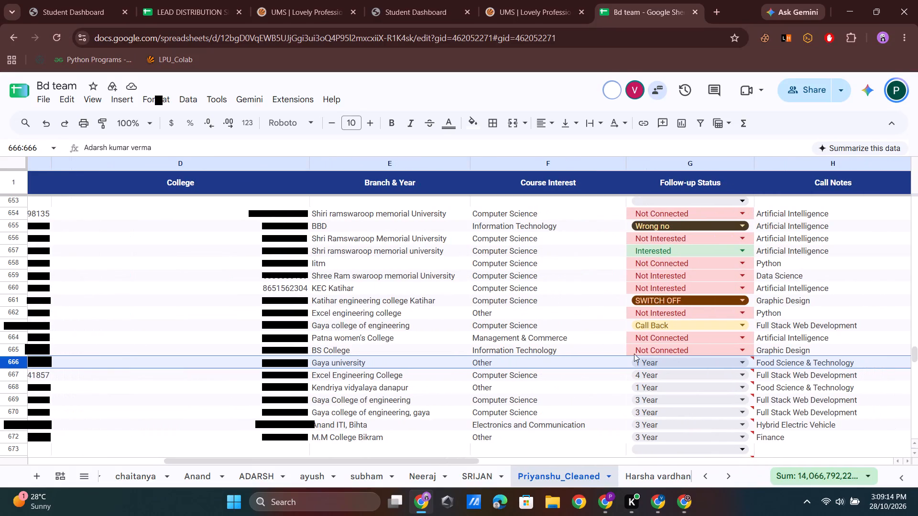
click(691, 367)
click(687, 362)
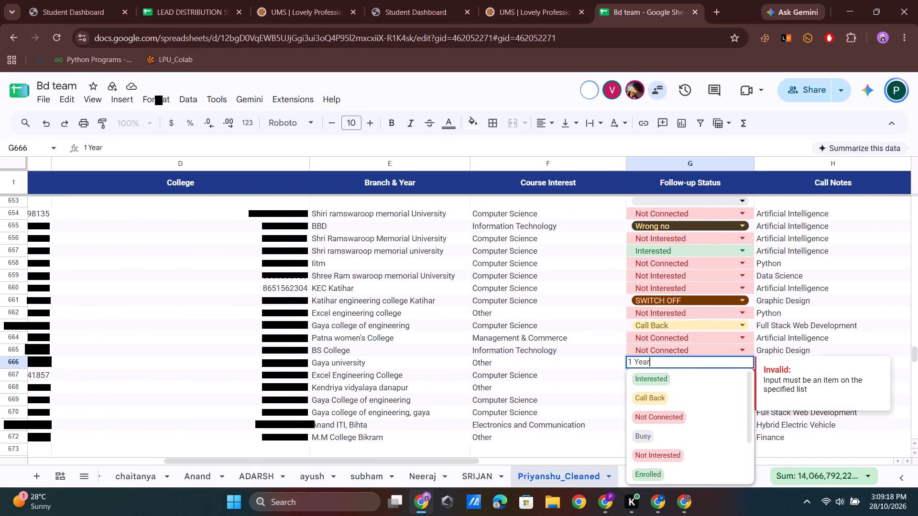
scroll(747, 408, down, 6)
click(716, 394)
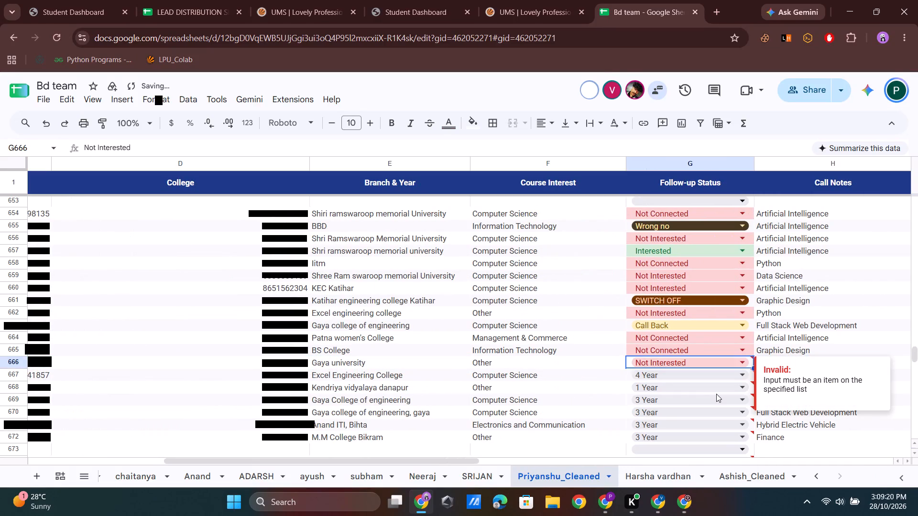
Select lead row 667, the Excel Engineering College lead, and set its Follow-up Status to Not Connected.
scroll(284, 366, right, 5)
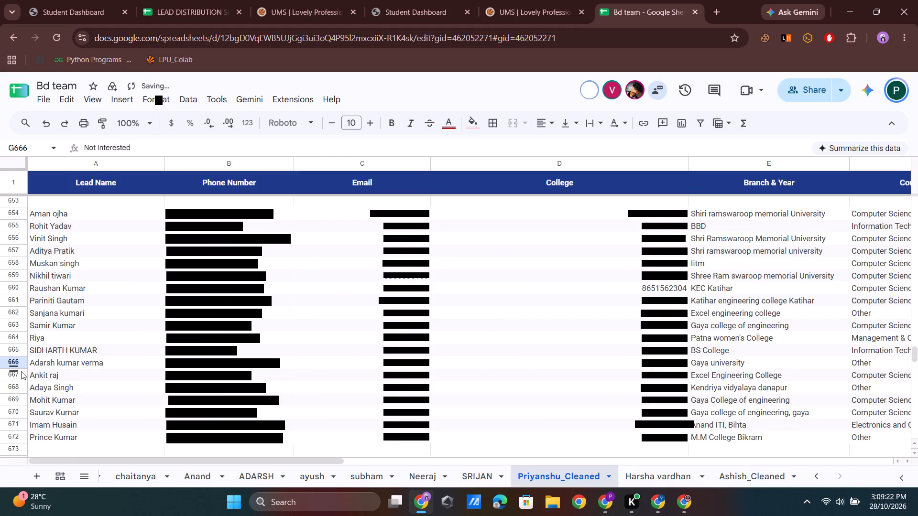
click(22, 376)
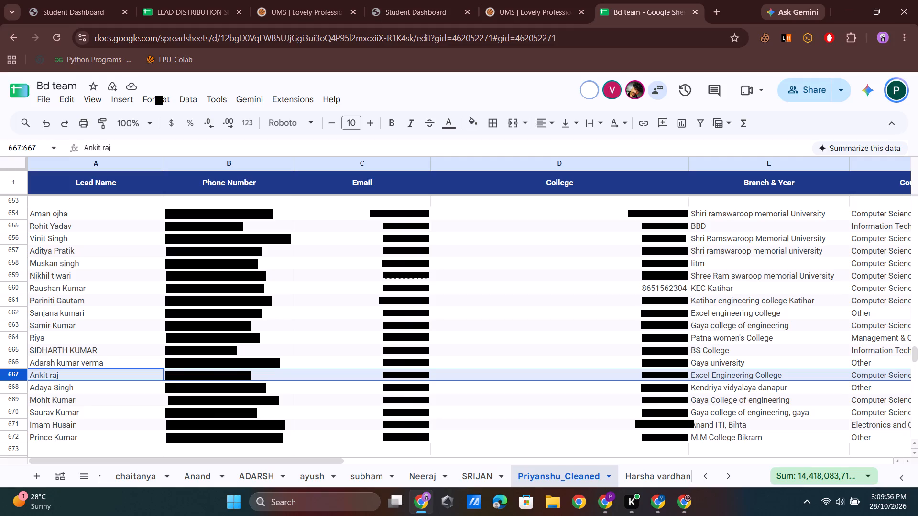
scroll(22, 376, right, 1)
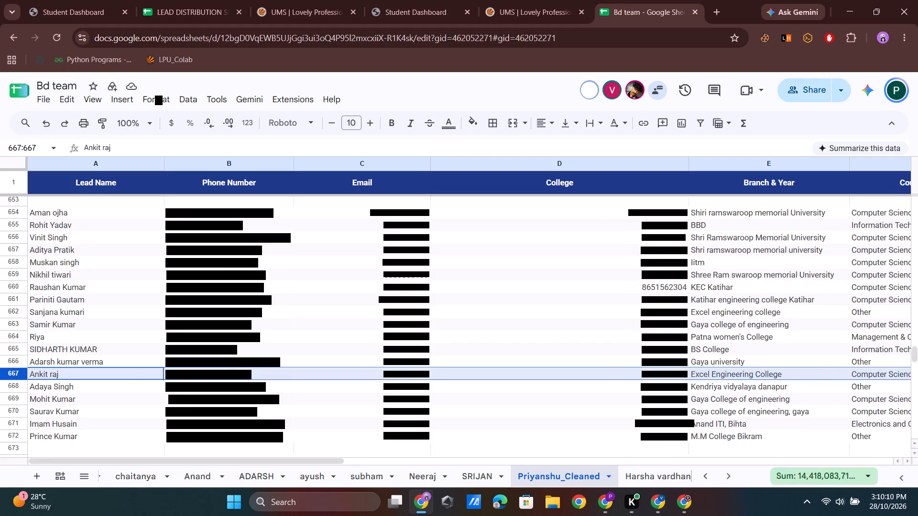
scroll(22, 376, left, 6)
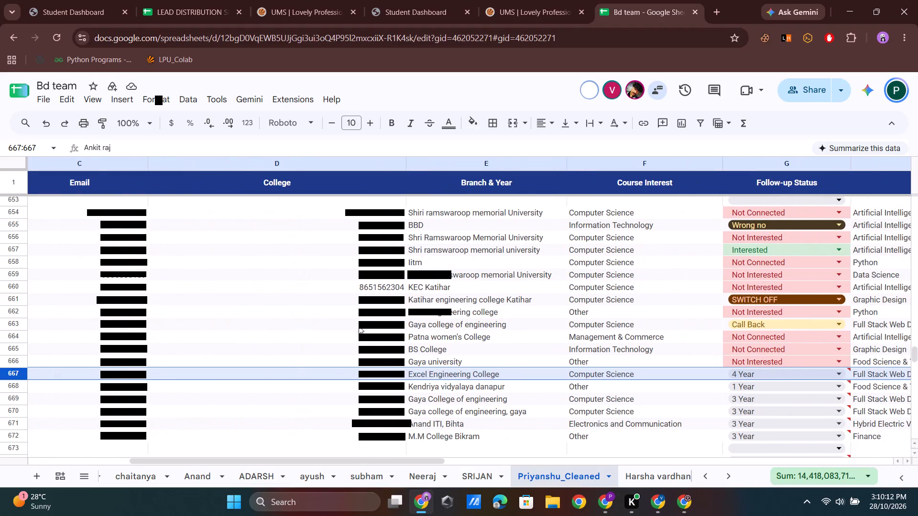
click(756, 375)
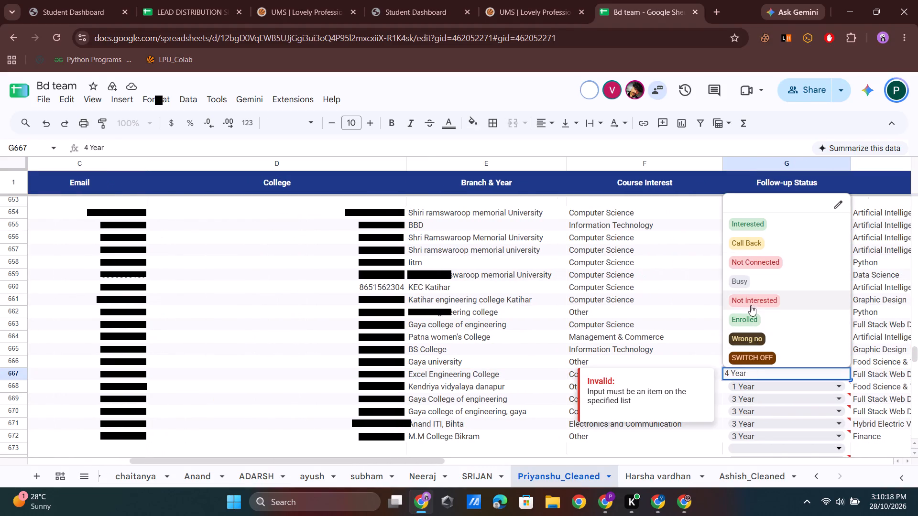
click(748, 257)
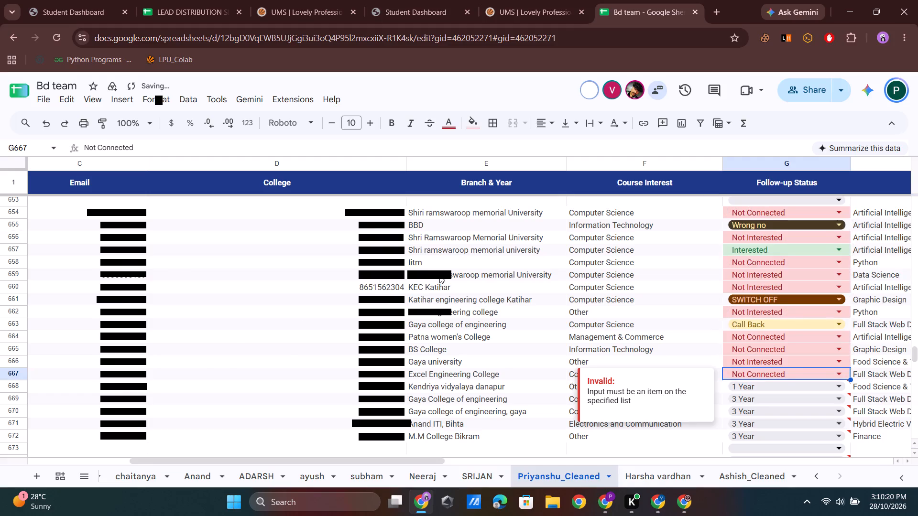
Select lead row 668, the Kendriya vidyalaya danapur lead, and set its Follow-up Status to Busy.
scroll(240, 343, right, 8)
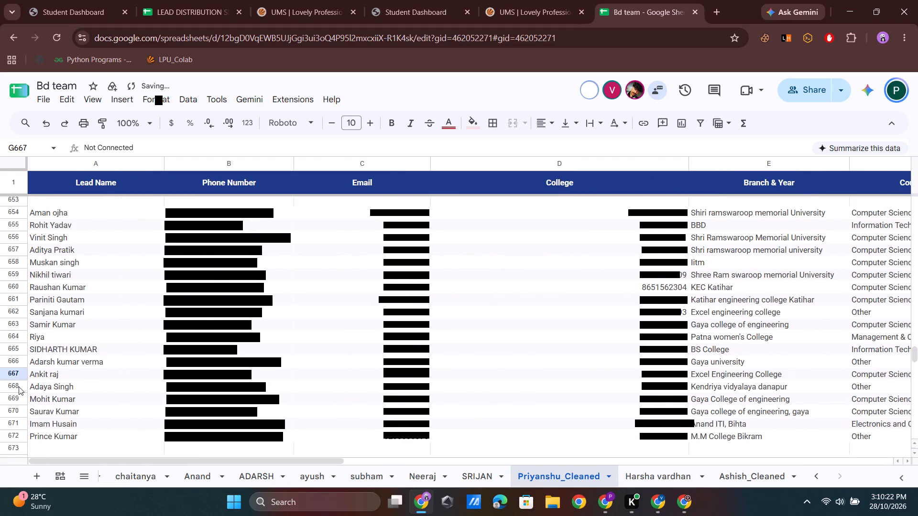
click(17, 387)
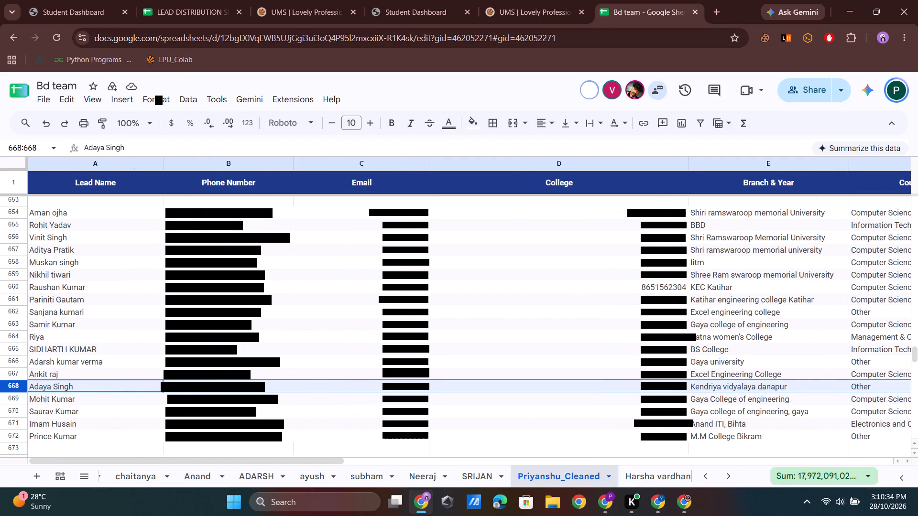
scroll(17, 387, left, 8)
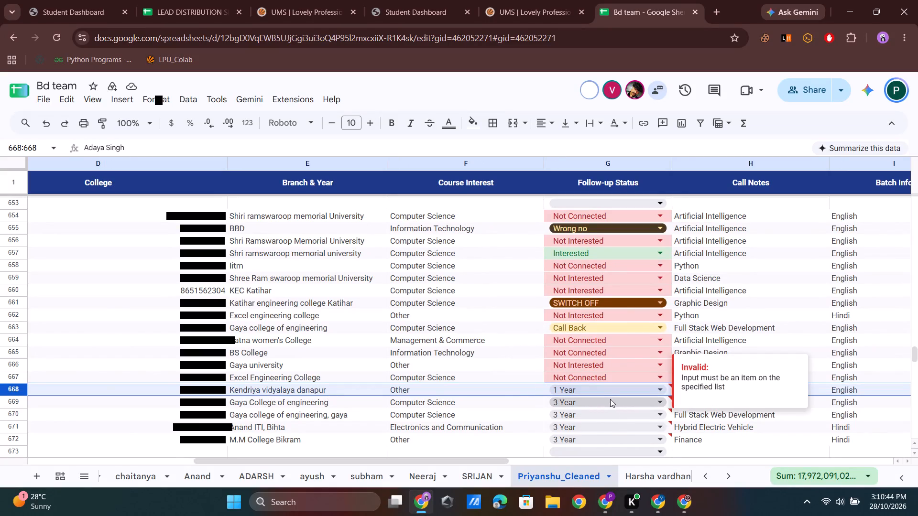
scroll(610, 399, right, 6)
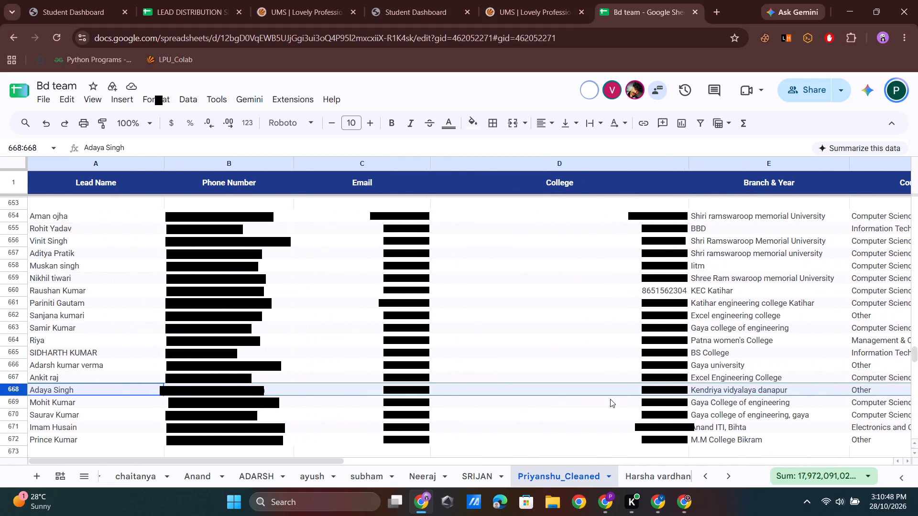
scroll(610, 399, left, 4)
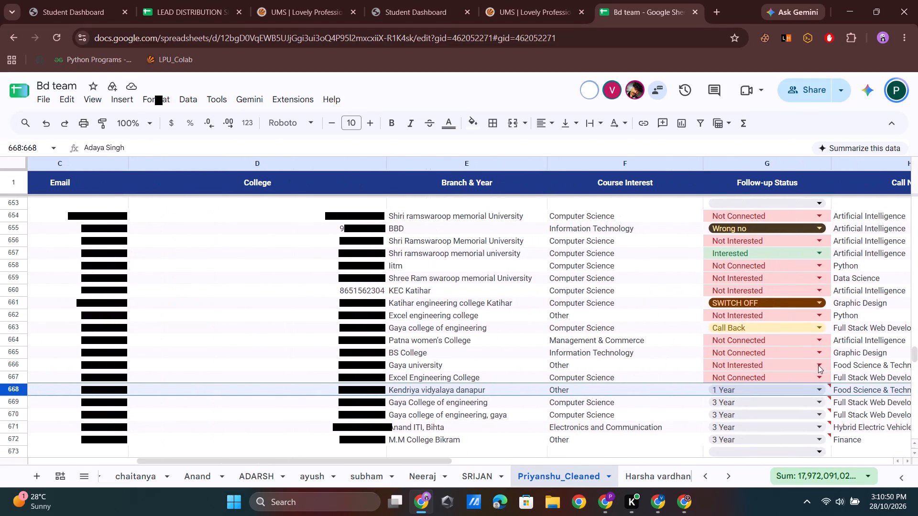
click(811, 388)
click(742, 297)
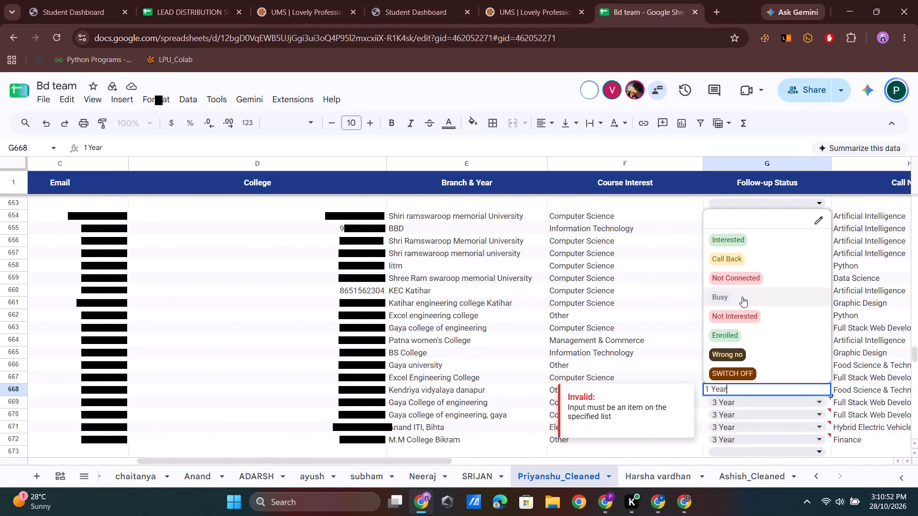
Select lead row 669, the Gaya College of engineering lead, for follow-up.
scroll(331, 401, right, 6)
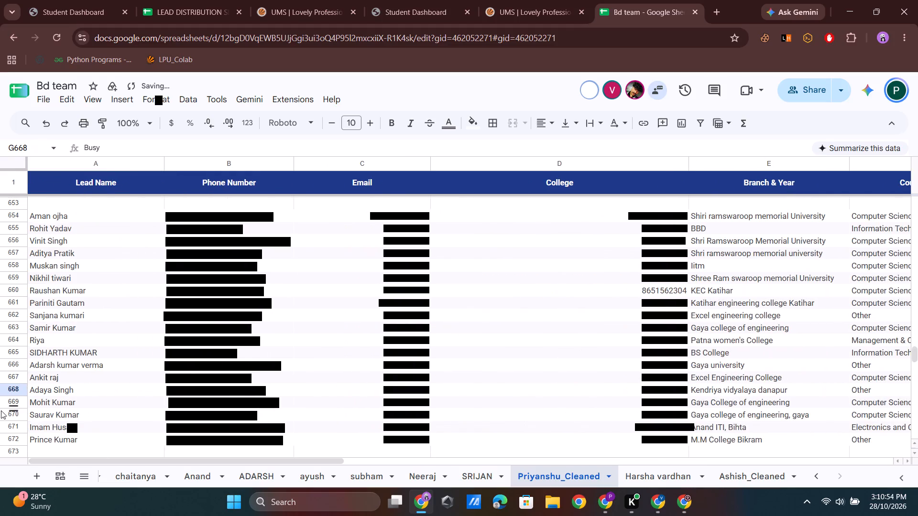
click(5, 406)
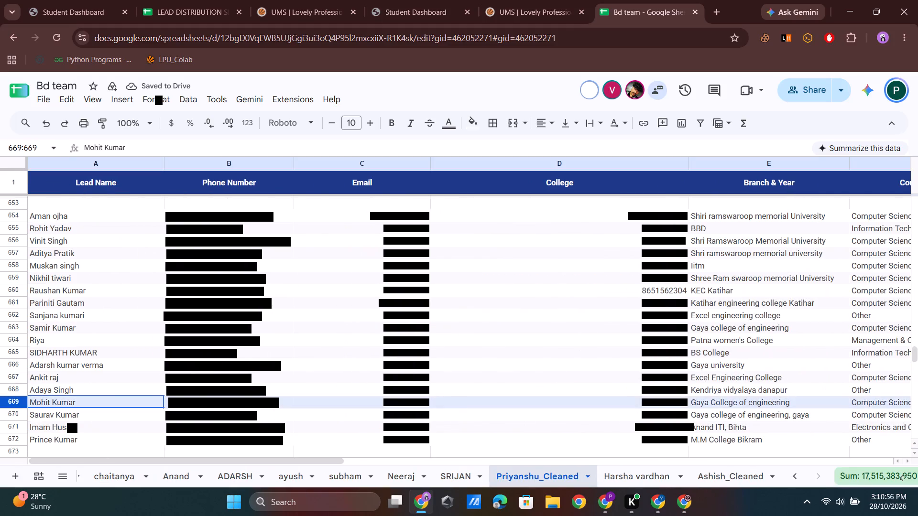
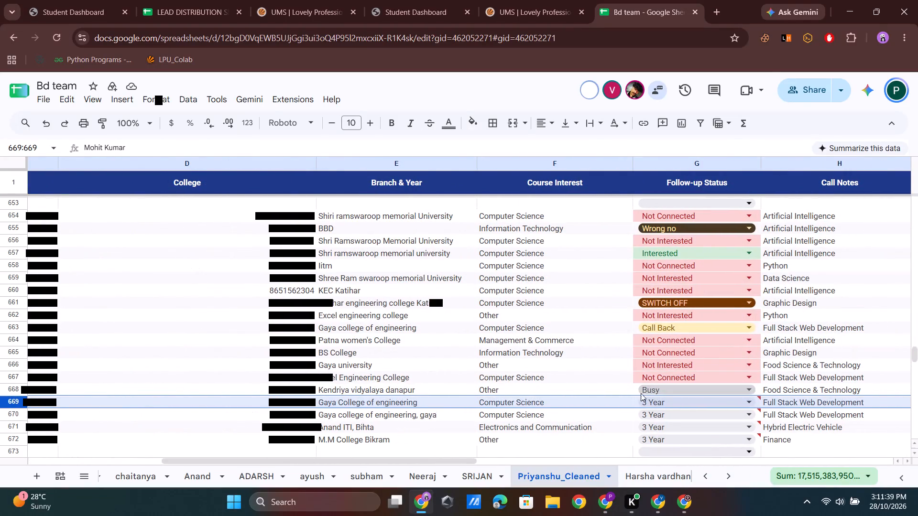
Set the Follow-up Status of the Gaya College of engineering lead in row 669 to Not Connected.
click(675, 402)
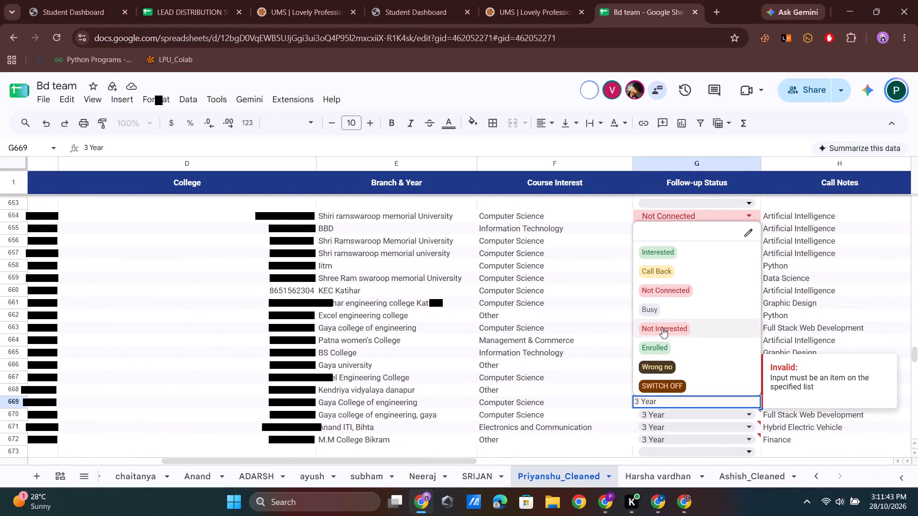
click(658, 286)
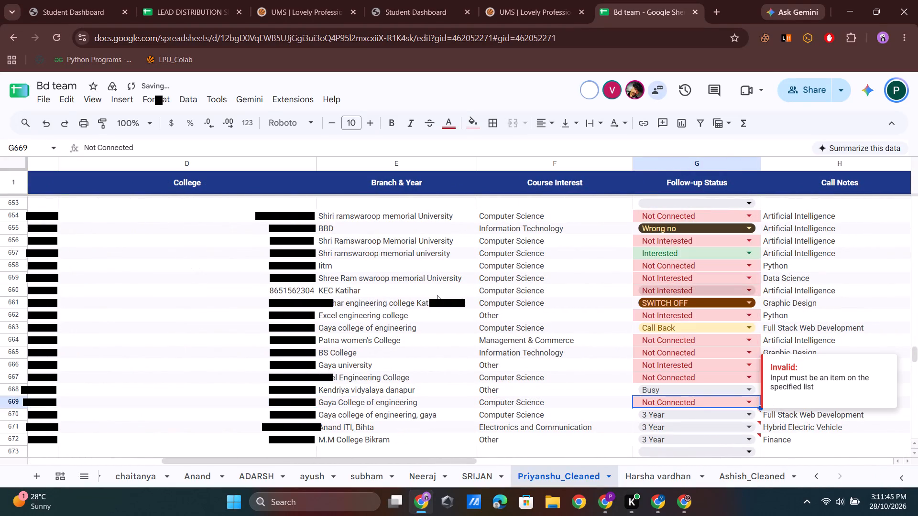
Select lead row 670, the Gaya college of engineering, gaya lead, for follow-up.
scroll(202, 367, right, 8)
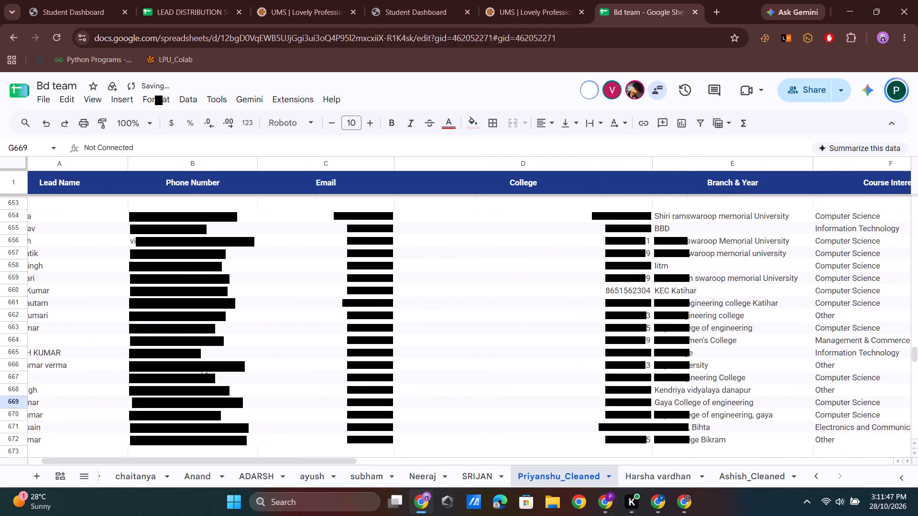
click(11, 413)
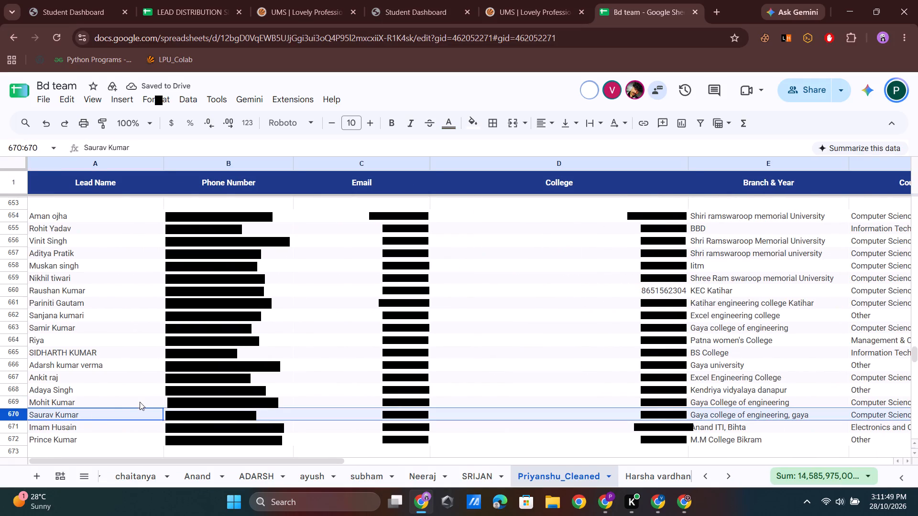
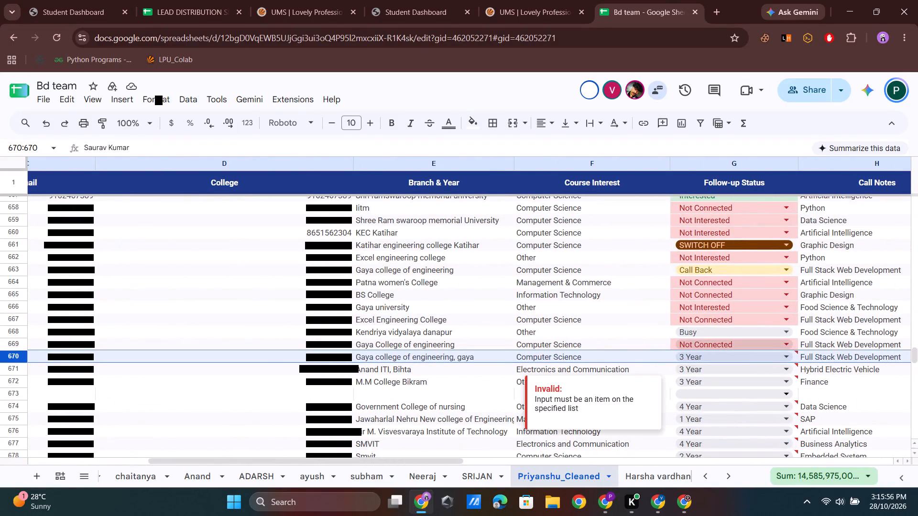
Set the Follow-up Status of the Gaya college of engineering, gaya lead in row 670 to Not Connected.
click(711, 360)
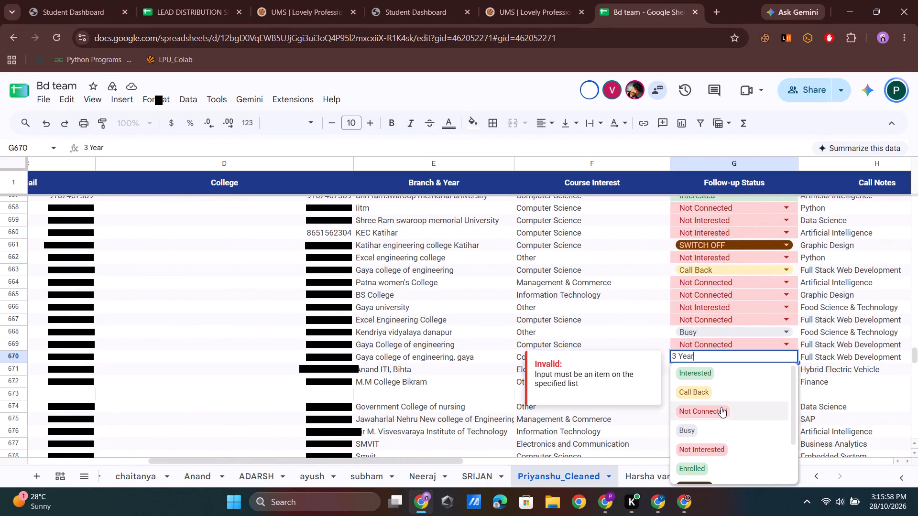
click(721, 407)
Select lead row 671, the Anand ITI, Bihta lead, for follow-up.
scroll(343, 436, right, 6)
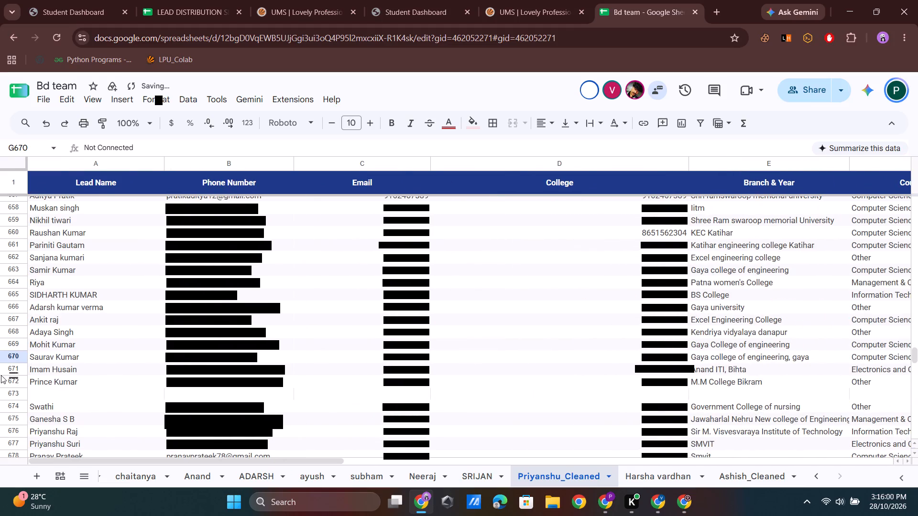
click(2, 373)
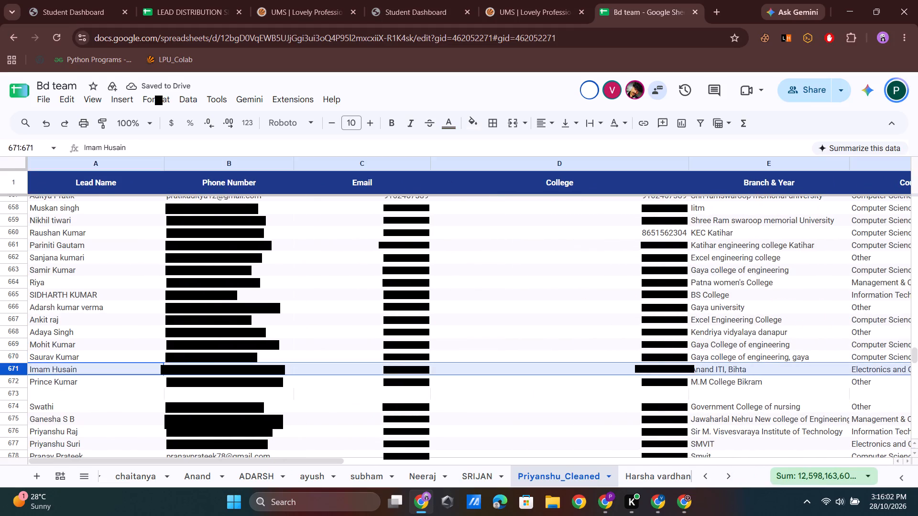
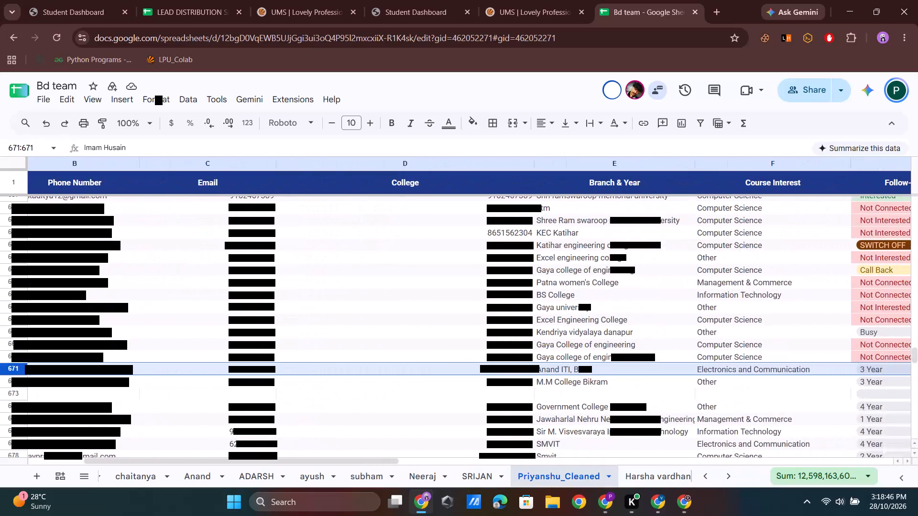
Set the Follow-up Status of the Government College of nursing lead in row 674 to Call Back.
scroll(2, 373, left, 1)
scroll(2, 373, right, 6)
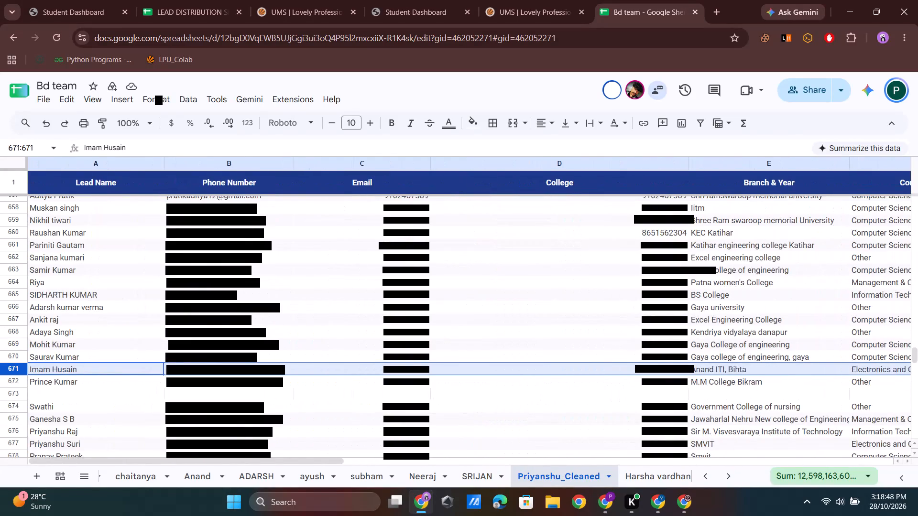
scroll(2, 373, down, 1)
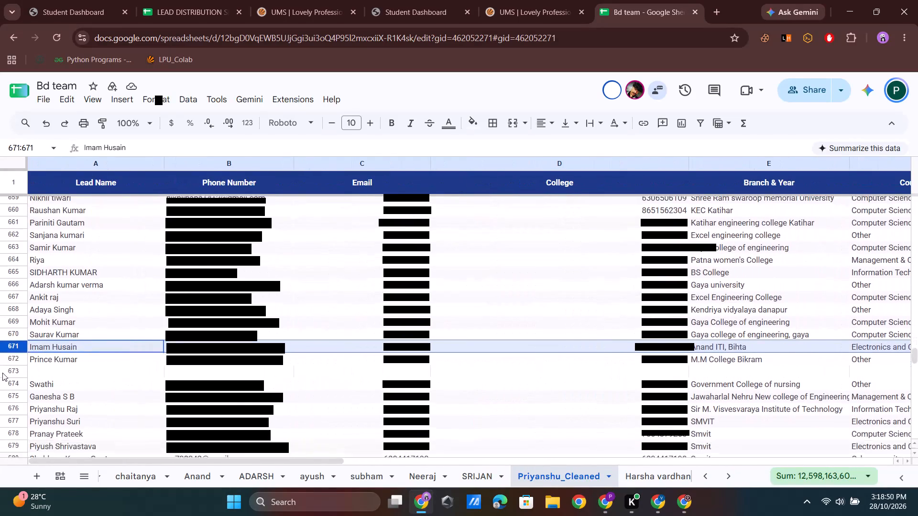
scroll(2, 373, down, 1)
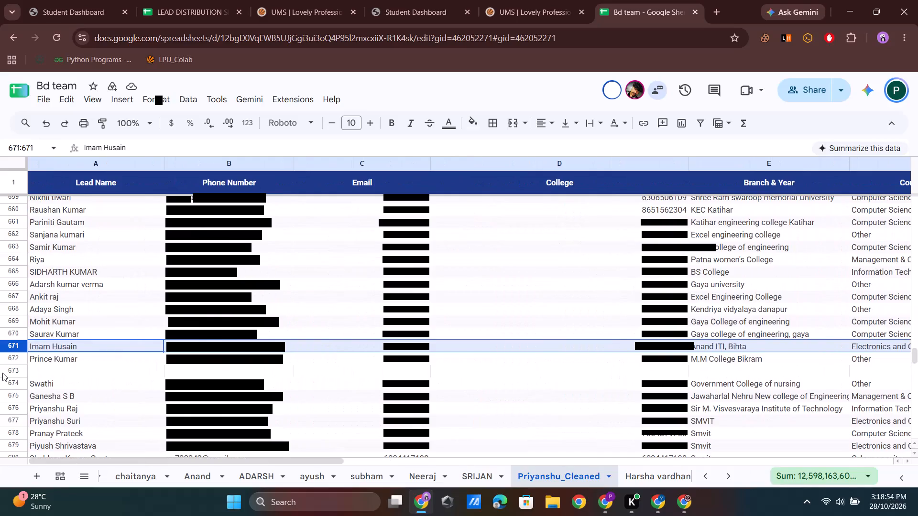
scroll(2, 373, left, 4)
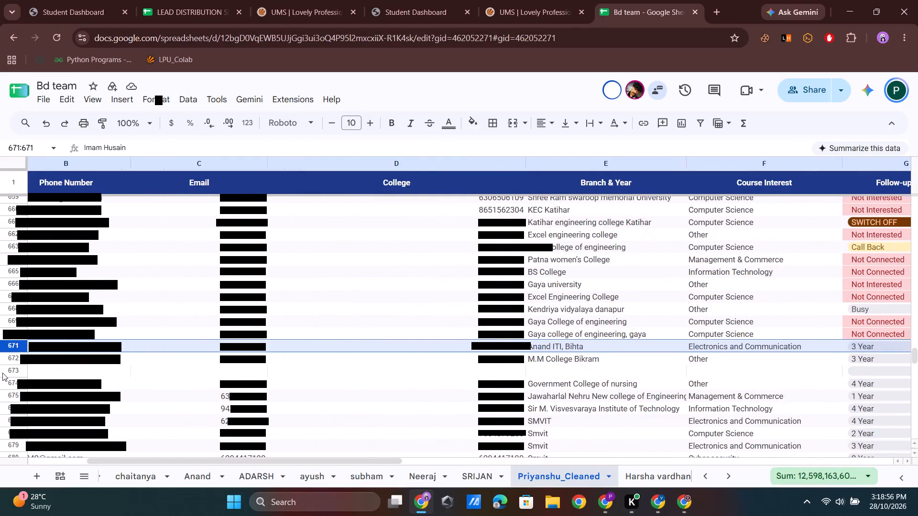
scroll(2, 373, left, 2)
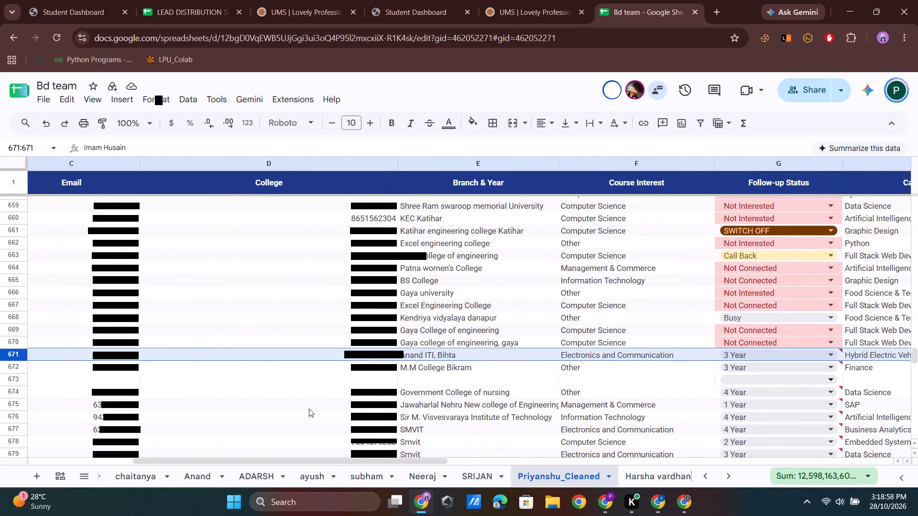
click(759, 393)
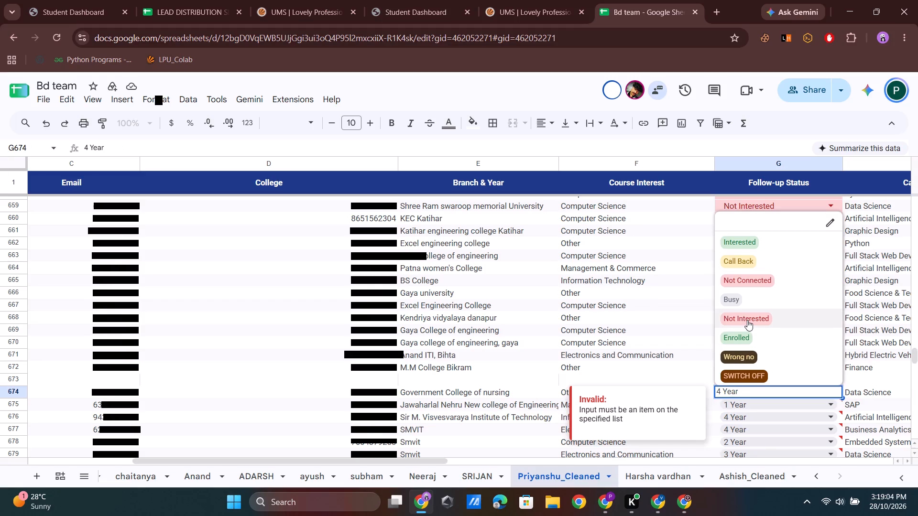
click(725, 262)
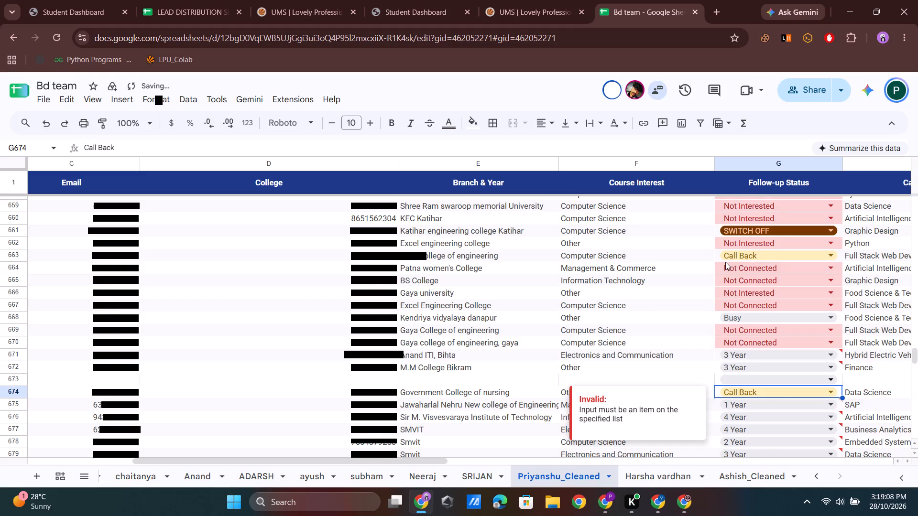
Select lead row 671, the Anand ITI, Bihta lead, again.
scroll(725, 262, right, 7)
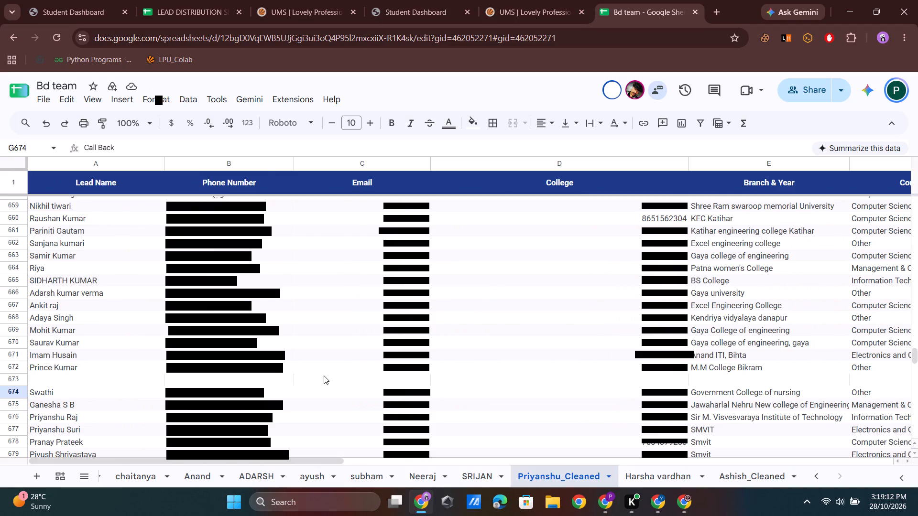
click(8, 358)
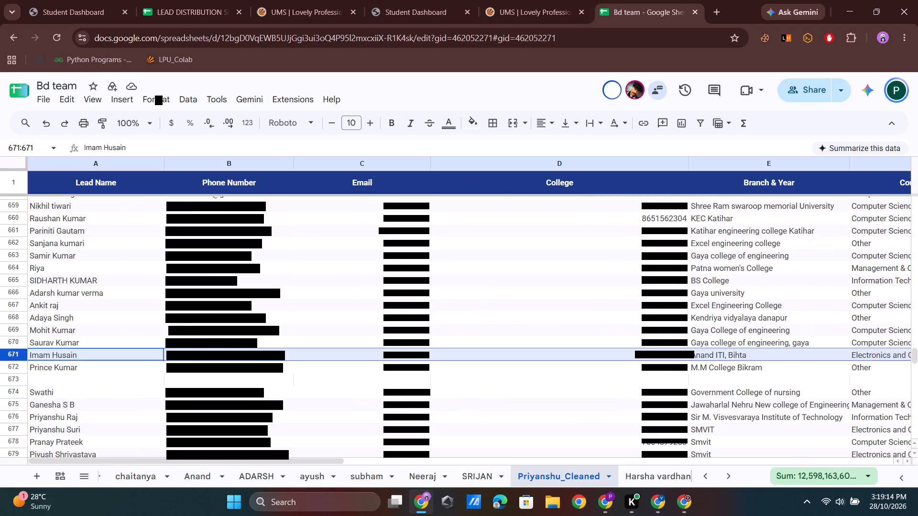
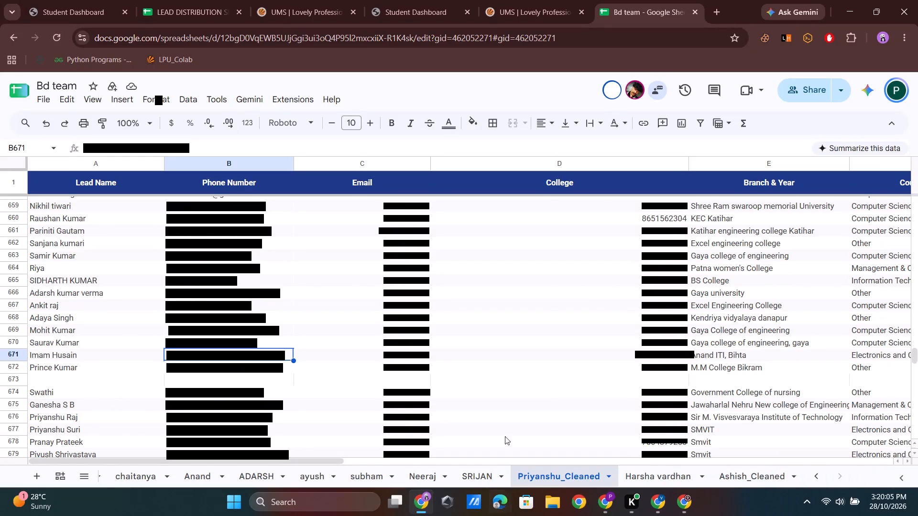
Set the Follow-up Status of the Anand ITI, Bihta lead in row 671 to Not Interested.
scroll(504, 419, left, 6)
click(604, 360)
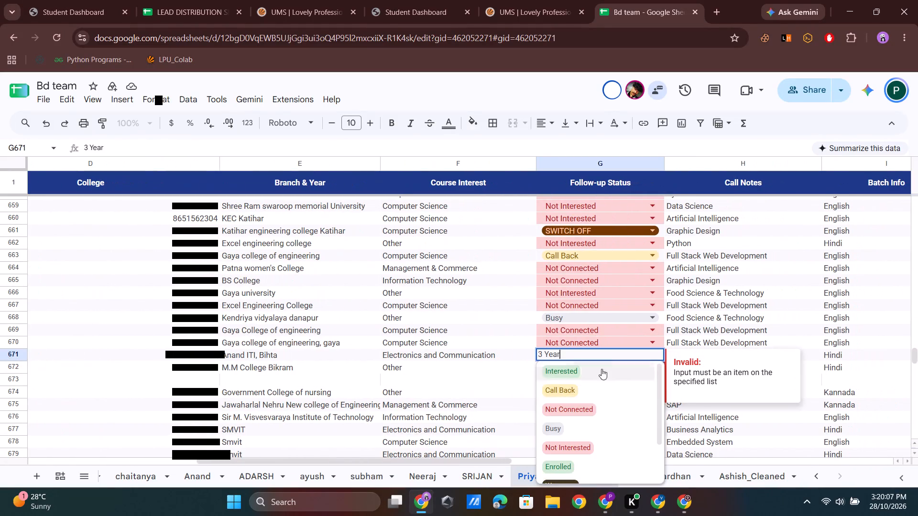
scroll(588, 399, down, 2)
scroll(576, 433, up, 1)
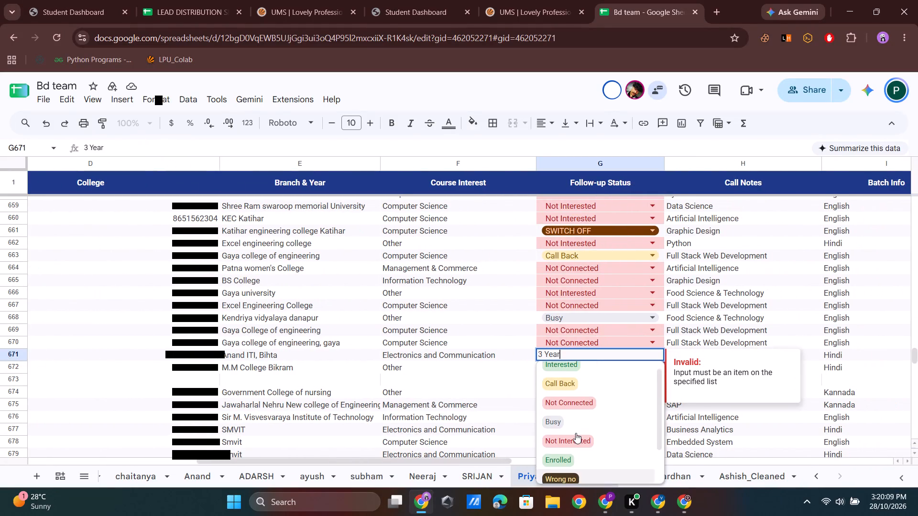
scroll(576, 433, up, 1)
click(590, 436)
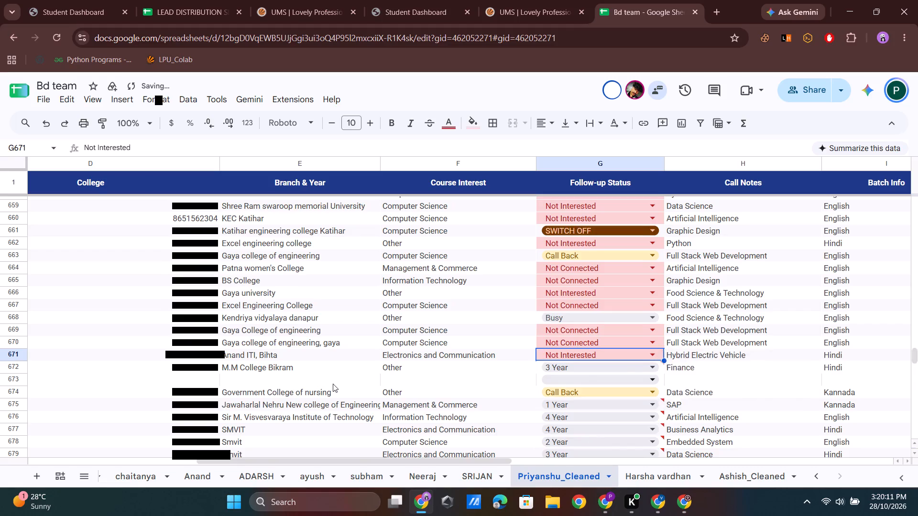
scroll(333, 384, right, 9)
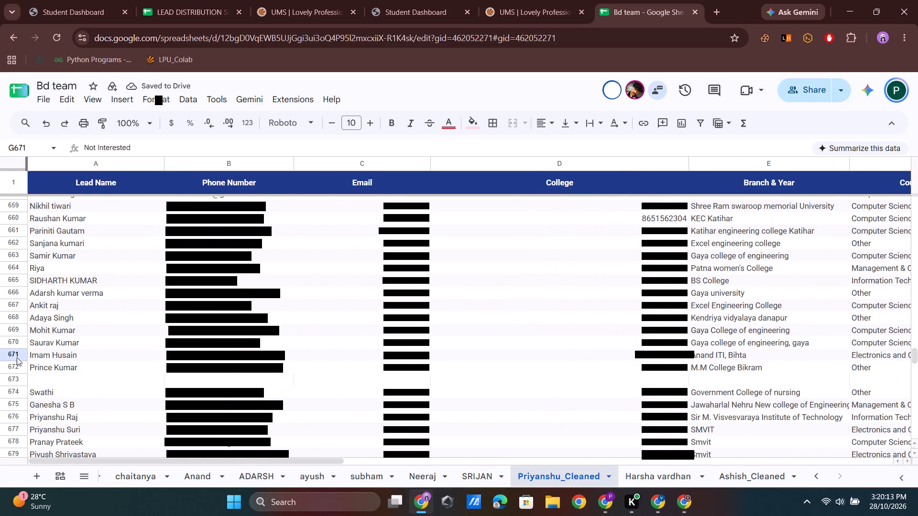
click(11, 367)
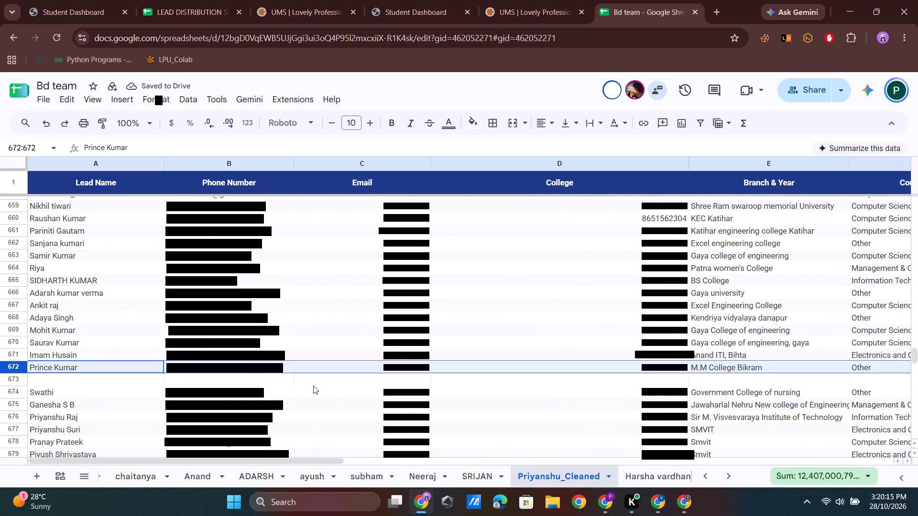
scroll(313, 386, left, 3)
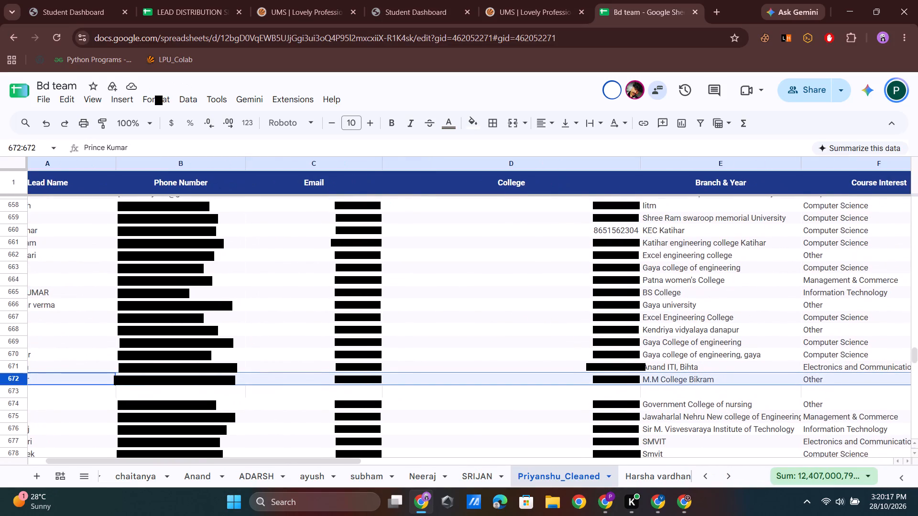
scroll(313, 386, left, 1)
scroll(313, 386, right, 2)
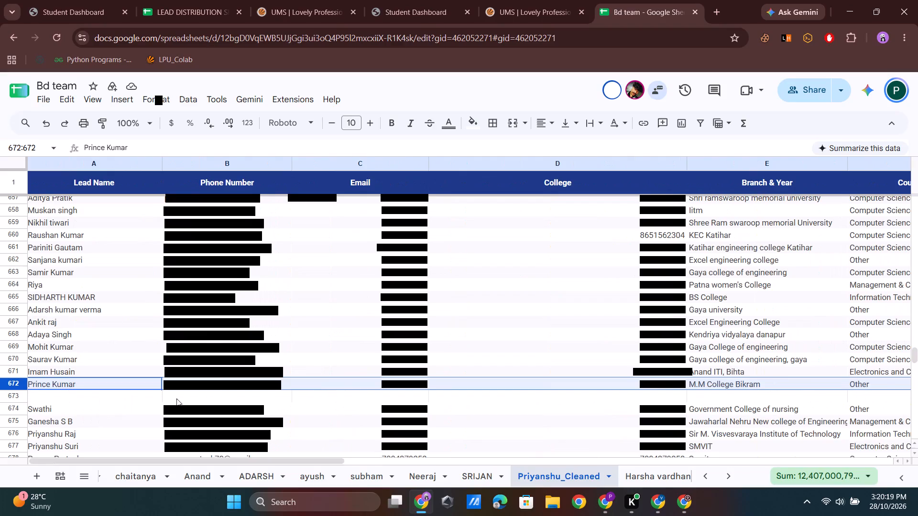
Select lead row 674, the Government College of nursing lead, and review its details and the leads below it.
click(16, 406)
scroll(411, 462, left, 1)
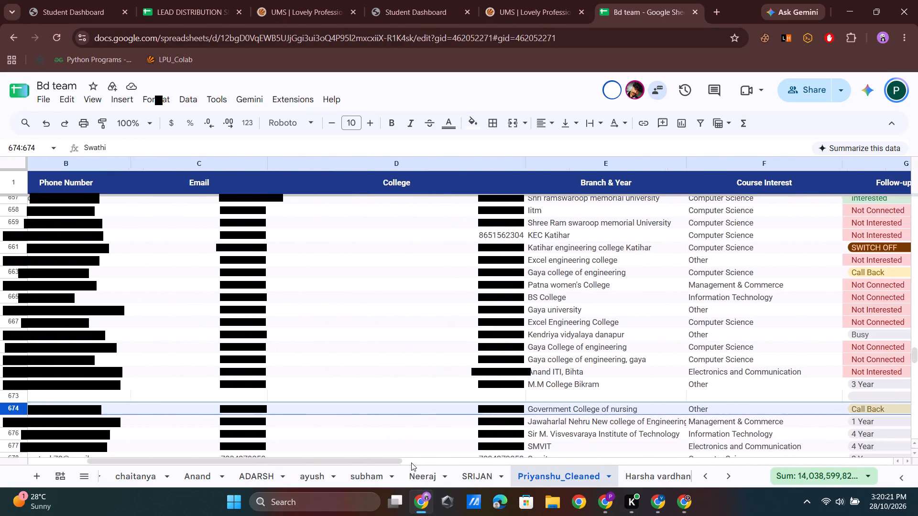
scroll(411, 462, left, 1)
scroll(411, 462, down, 4)
scroll(411, 462, up, 1)
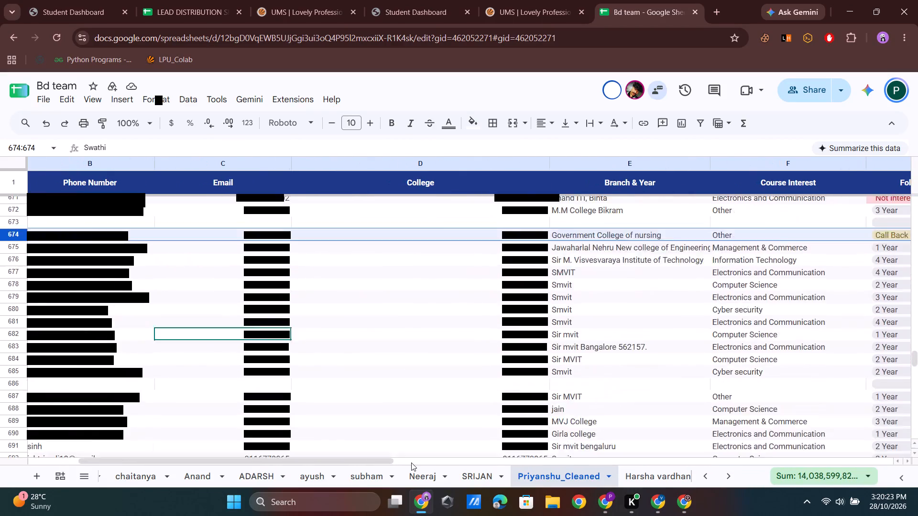
scroll(411, 462, up, 1)
scroll(411, 462, right, 4)
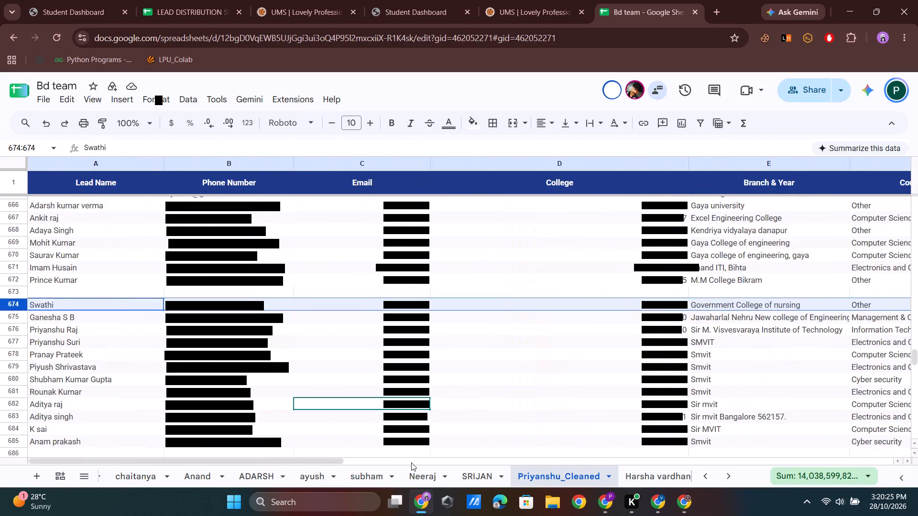
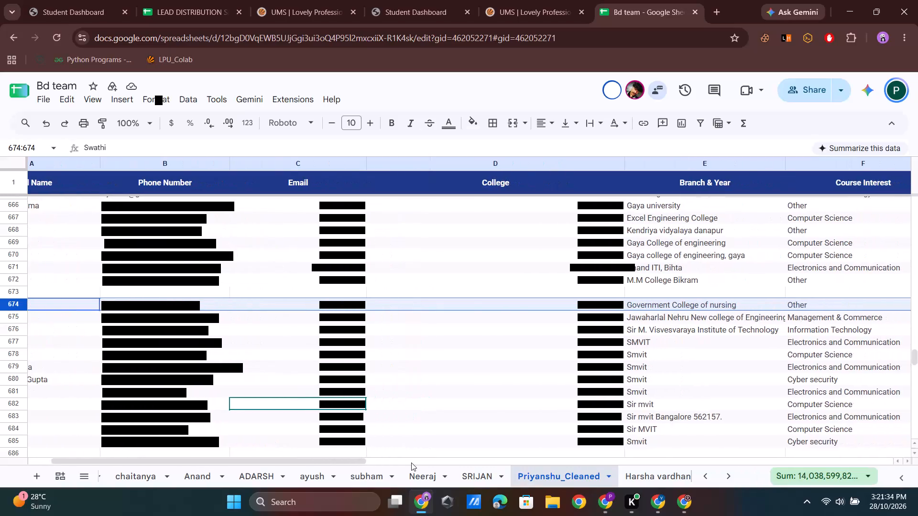
Review the branch, course interest, follow-up status and call notes of the leads from row 674 down to row 688.
scroll(411, 462, left, 1)
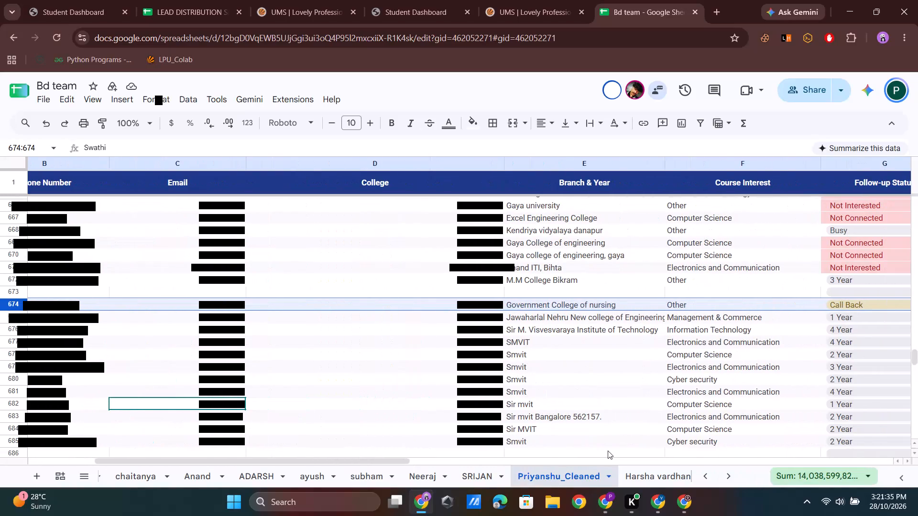
scroll(587, 454, left, 1)
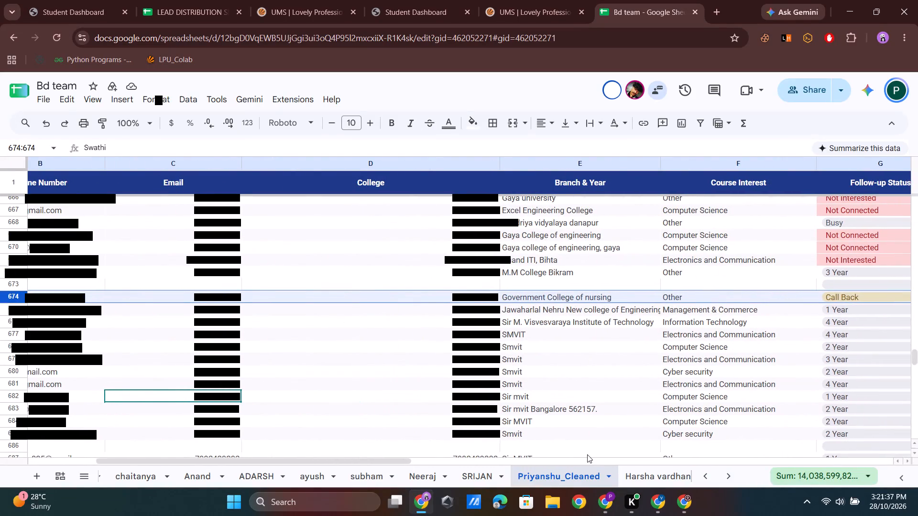
scroll(587, 454, left, 5)
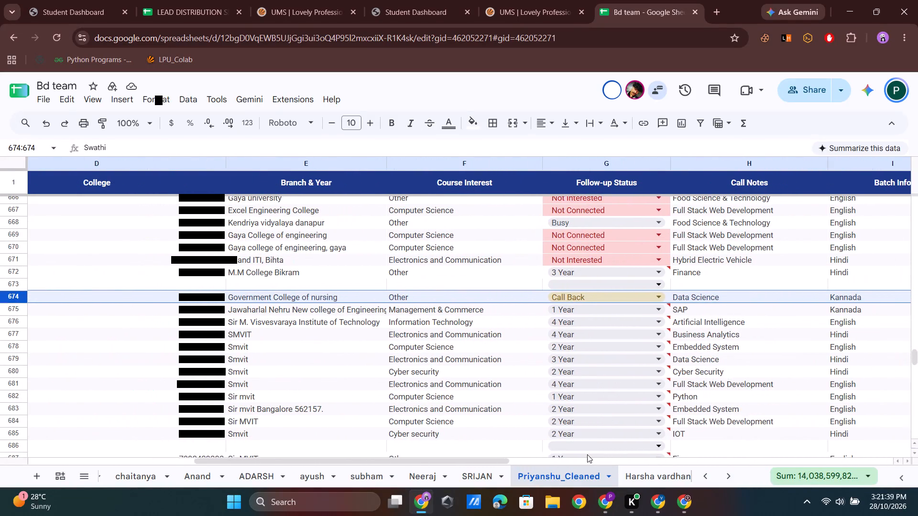
scroll(654, 418, down, 1)
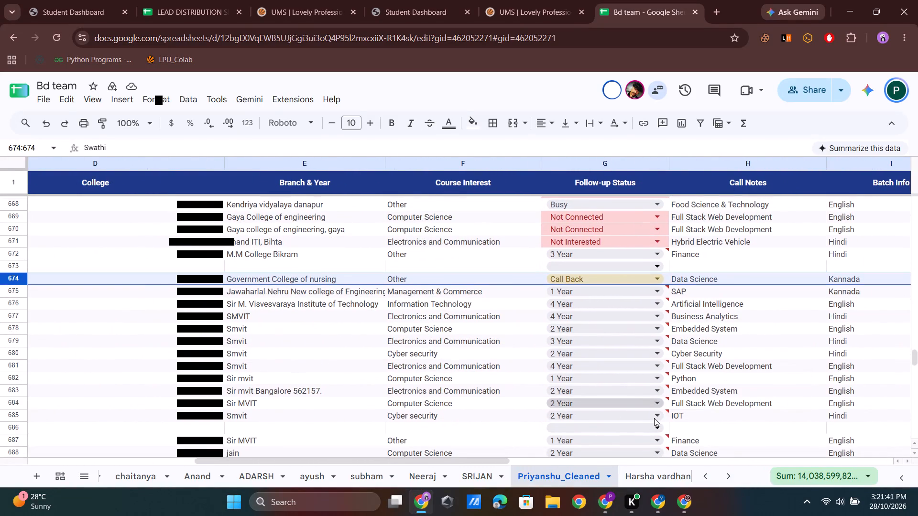
scroll(654, 418, down, 1)
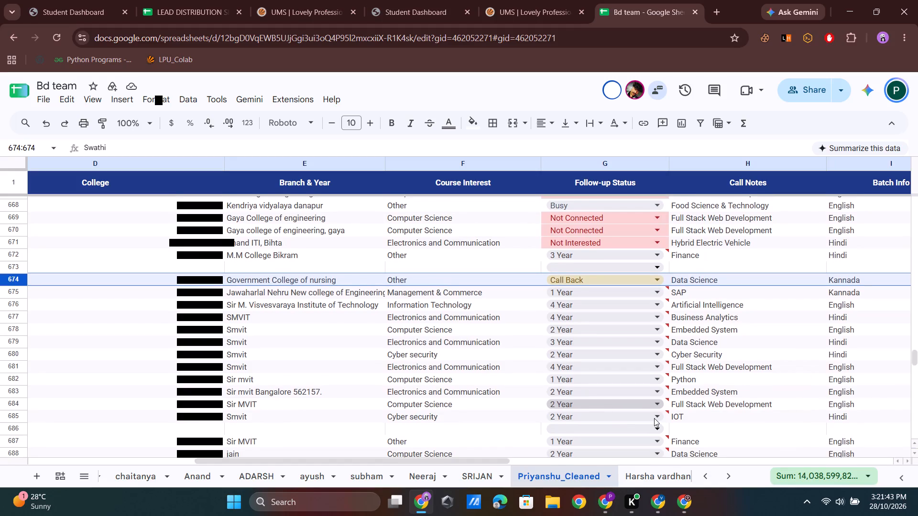
scroll(654, 418, down, 1)
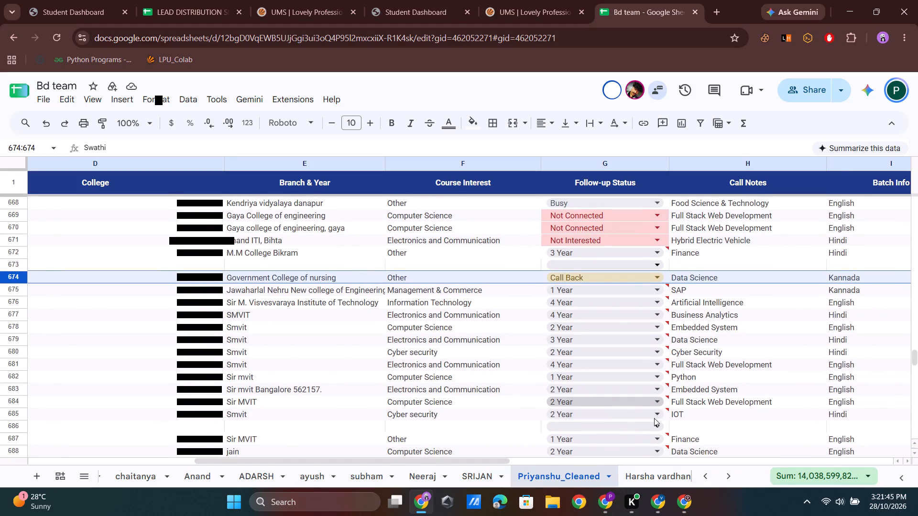
scroll(654, 418, right, 8)
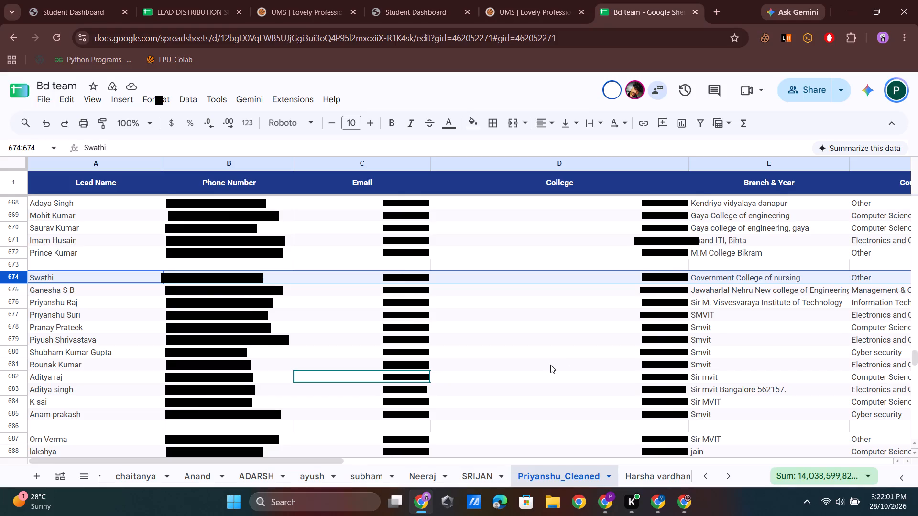
Set the Follow-up Status of the Jawaharlal Nehru New college of Engineering lead in row 675 to Not Interested.
scroll(708, 326, left, 3)
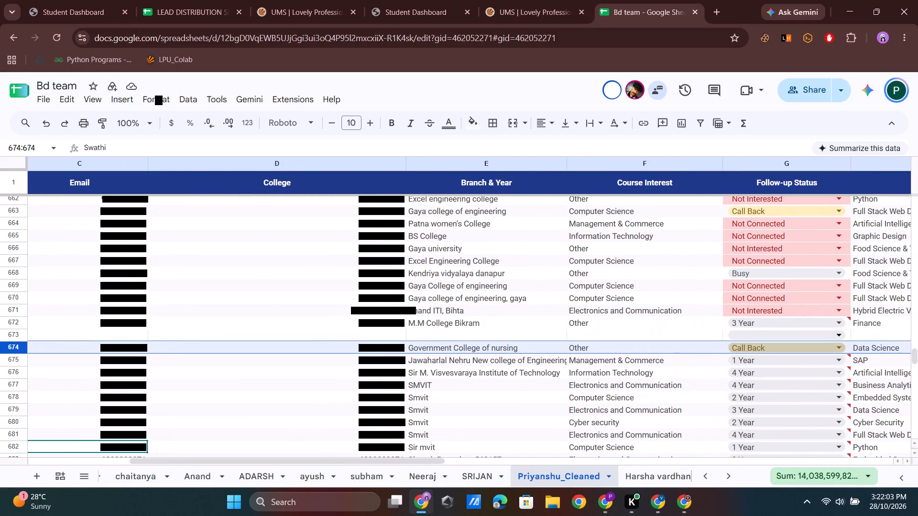
click(754, 357)
click(786, 450)
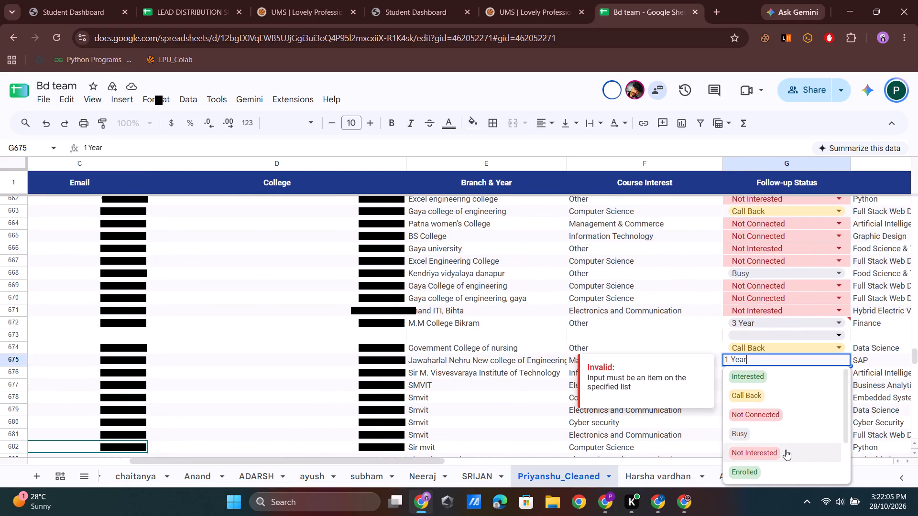
Select lead row 676, the Sir M. Visvesvaraya Institute of Technology lead, to review its contact details.
scroll(523, 371, right, 6)
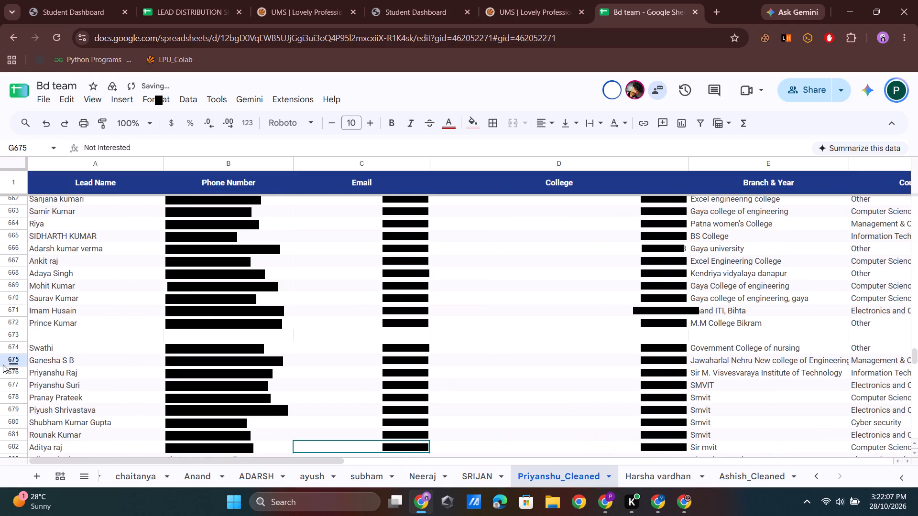
click(9, 372)
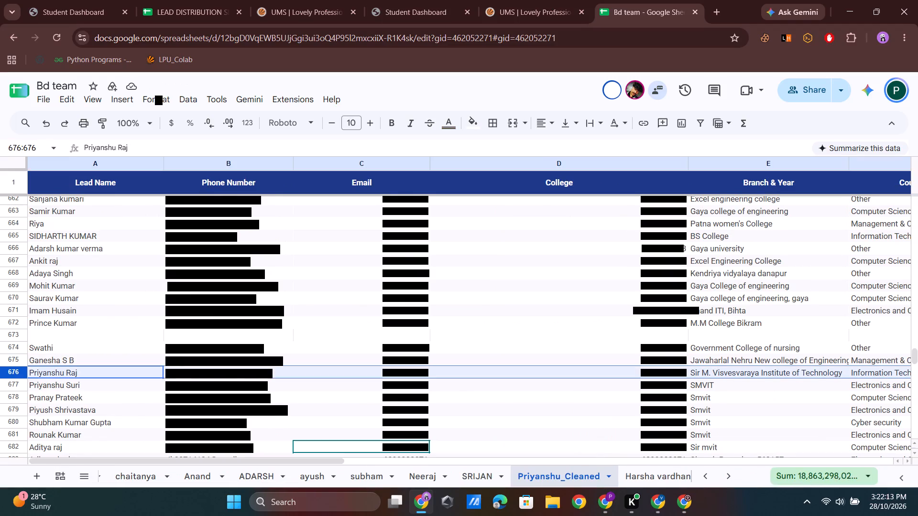
click(9, 372)
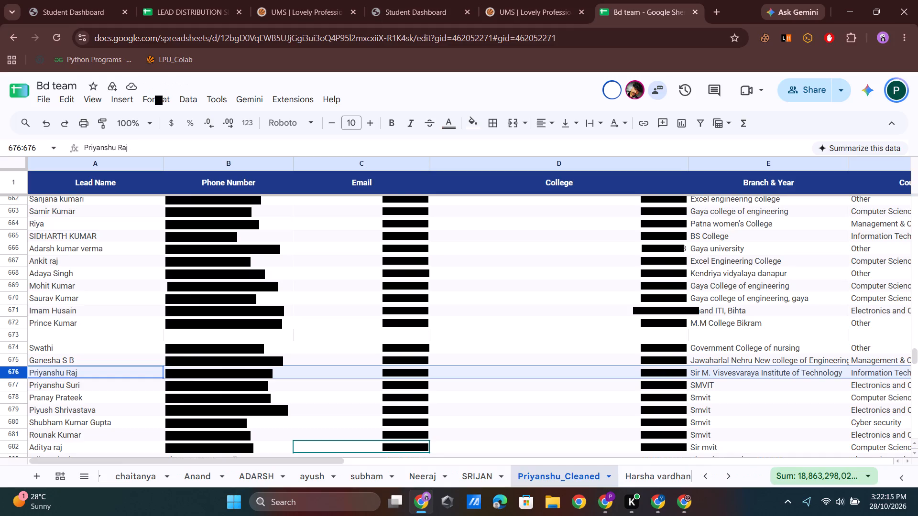
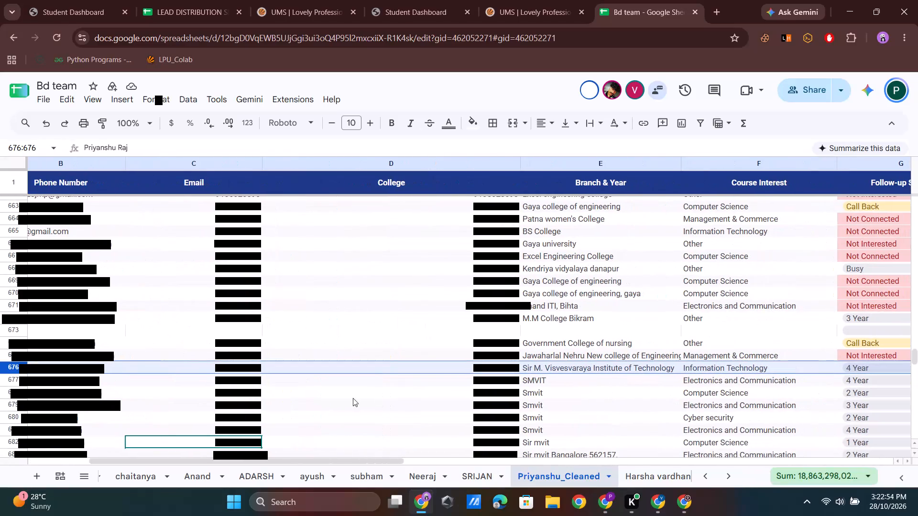
Set the Follow-up Status of the Sir M. Visvesvaraya Institute of Technology lead in row 676 to Not Connected.
scroll(415, 383, left, 2)
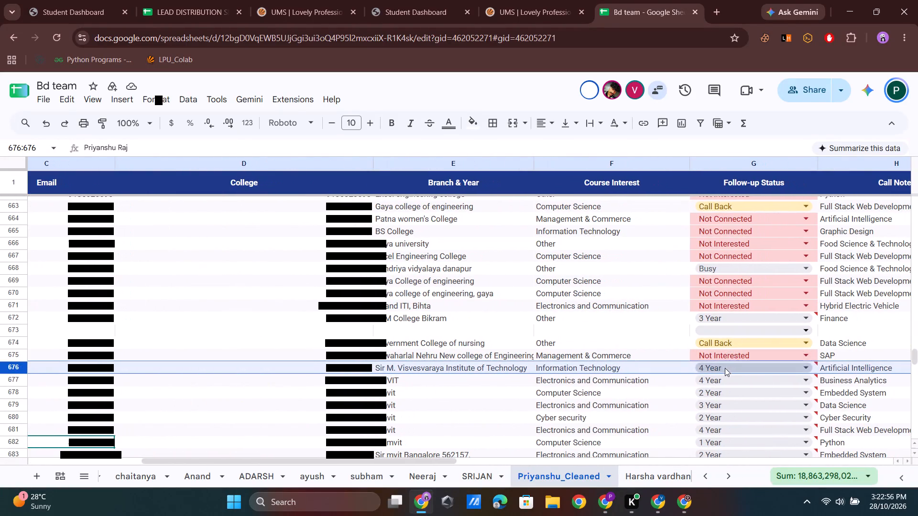
click(725, 368)
click(734, 414)
Select lead row 677, the SMVIT lead, to review its contact details.
scroll(459, 362, right, 5)
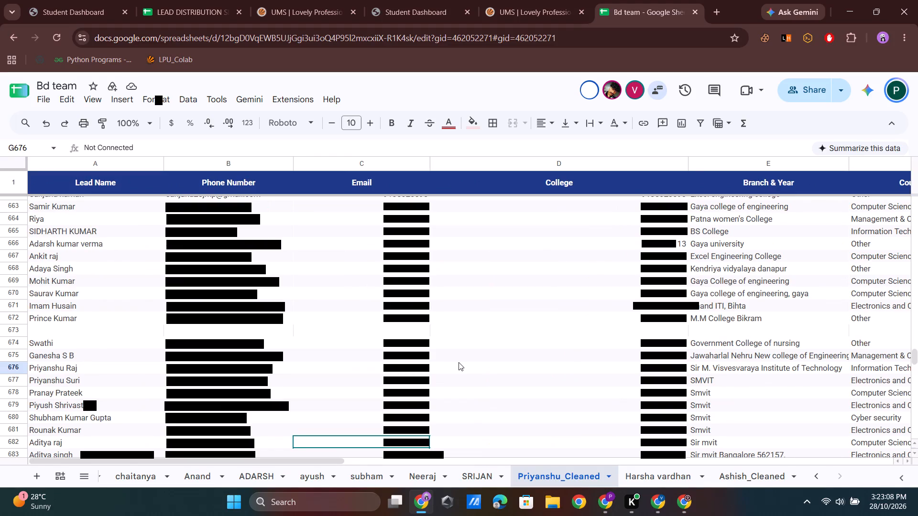
click(10, 378)
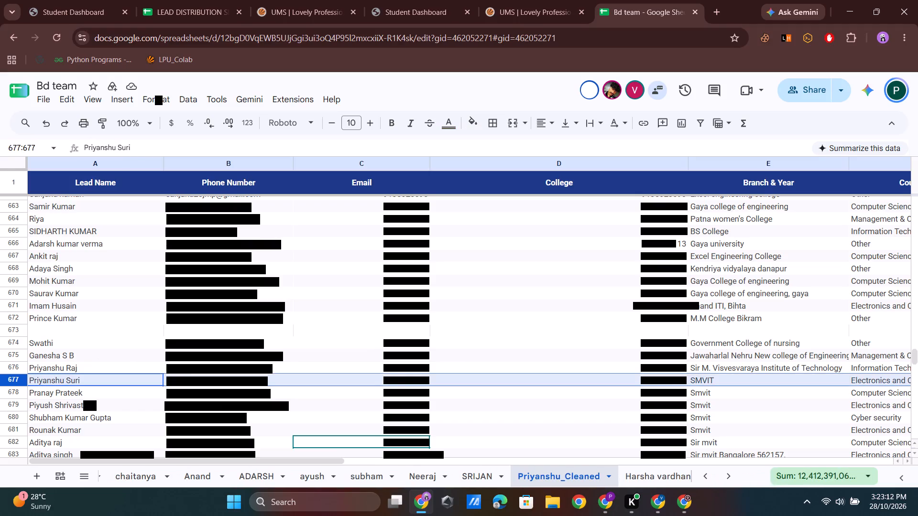
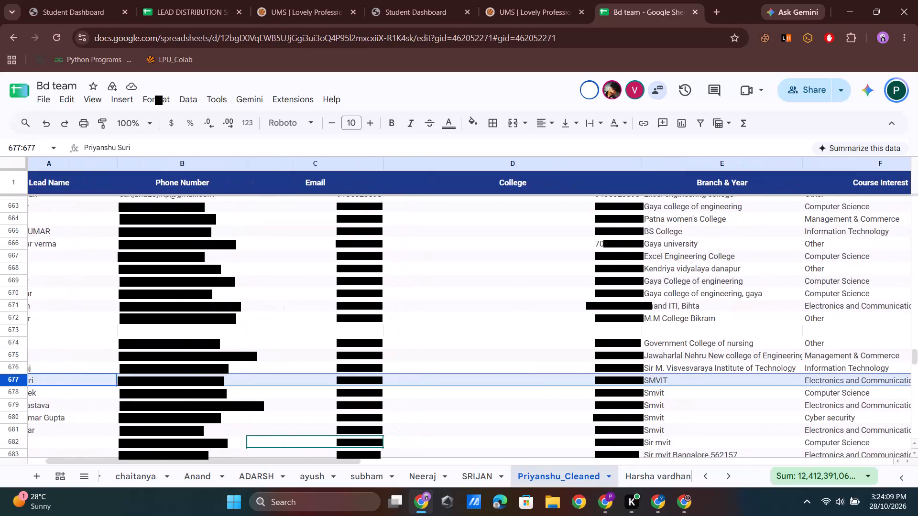
Examine the SMVIT lead in row 677 and the leads below it, from contact details through Follow-up Status and Batch Info.
scroll(10, 378, left, 1)
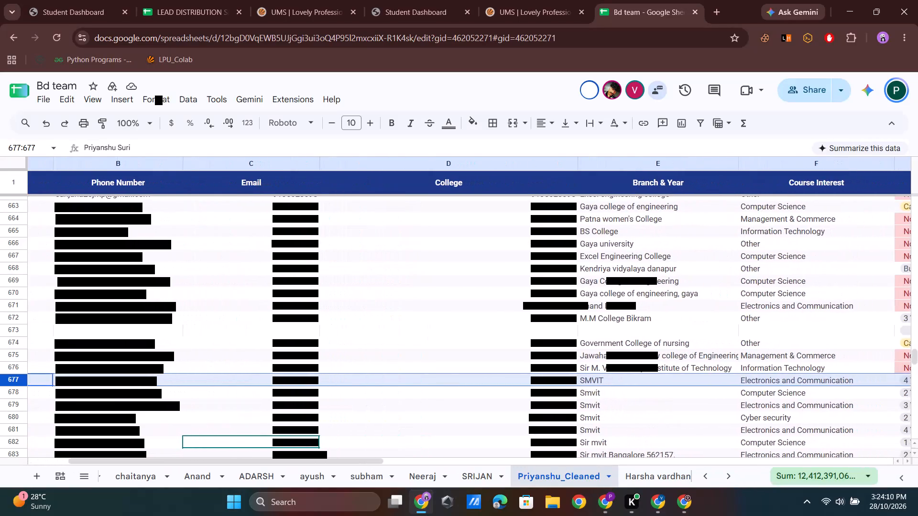
scroll(10, 378, left, 5)
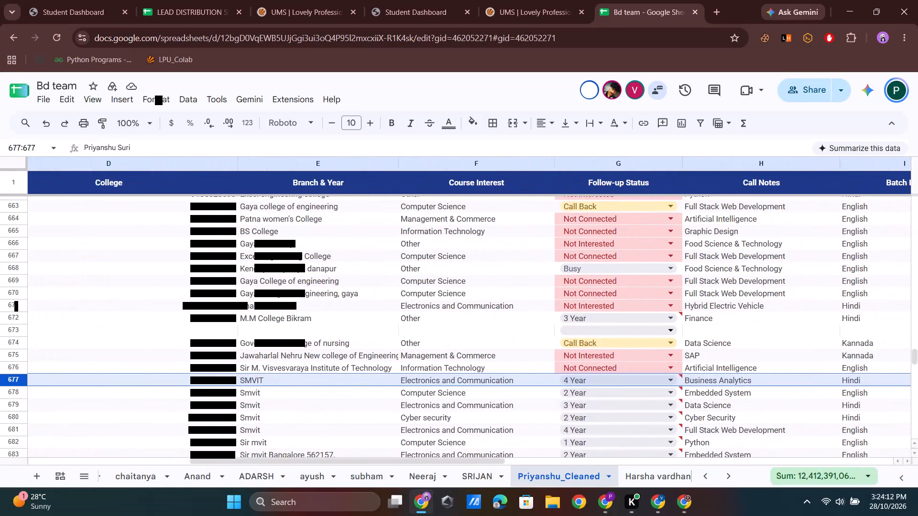
scroll(10, 378, left, 1)
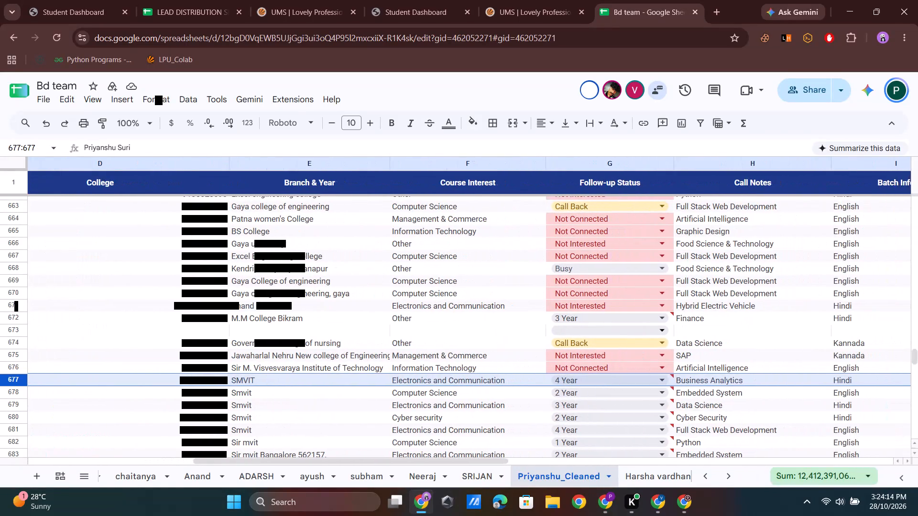
scroll(10, 378, left, 2)
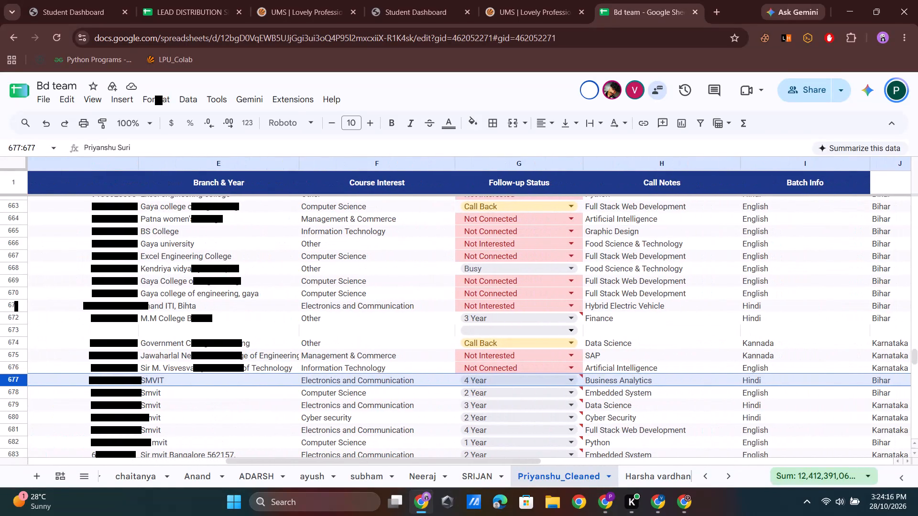
scroll(10, 378, left, 1)
scroll(10, 378, down, 1)
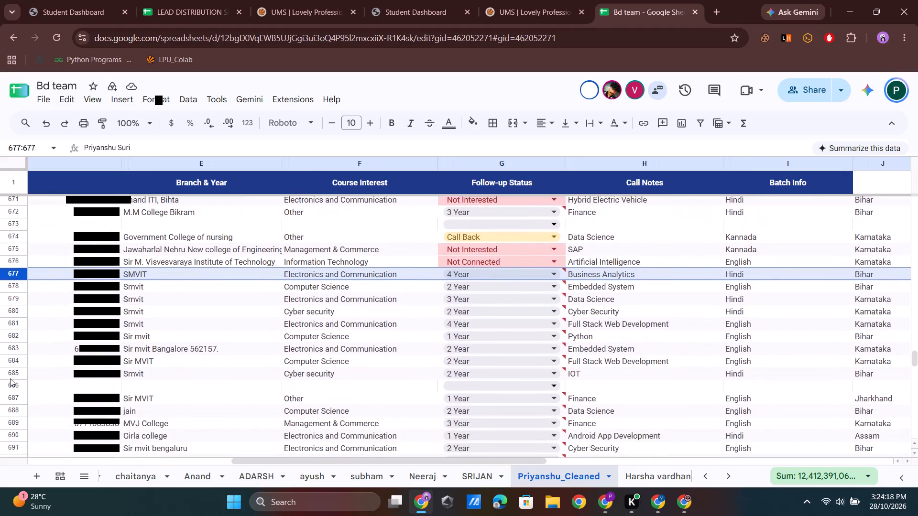
scroll(10, 378, down, 1)
scroll(10, 378, right, 3)
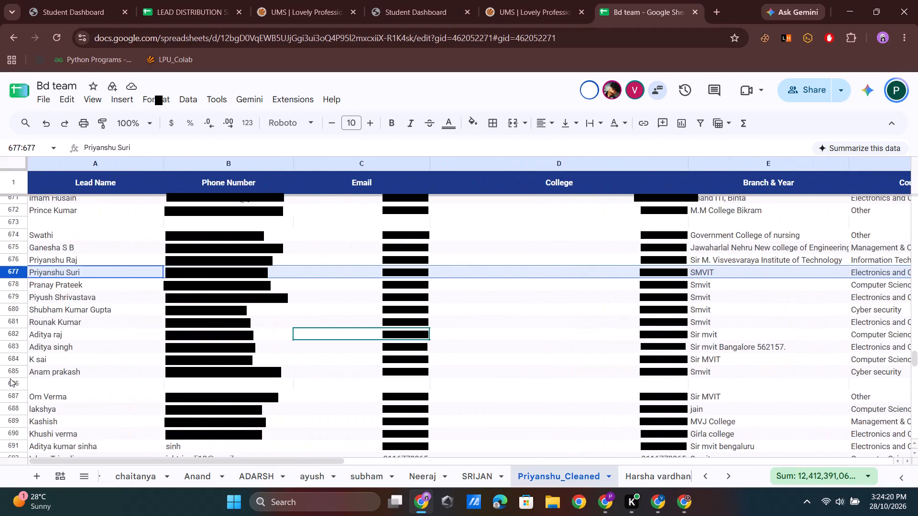
scroll(10, 378, down, 1)
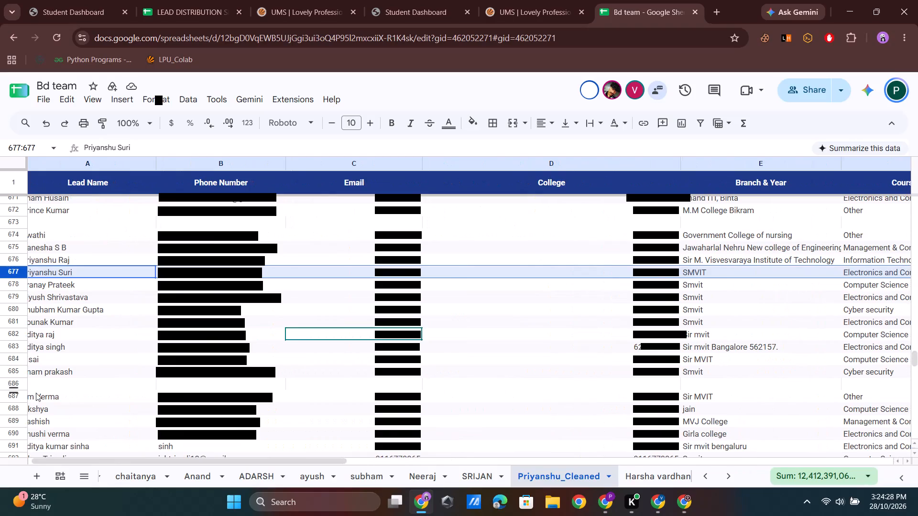
click(89, 389)
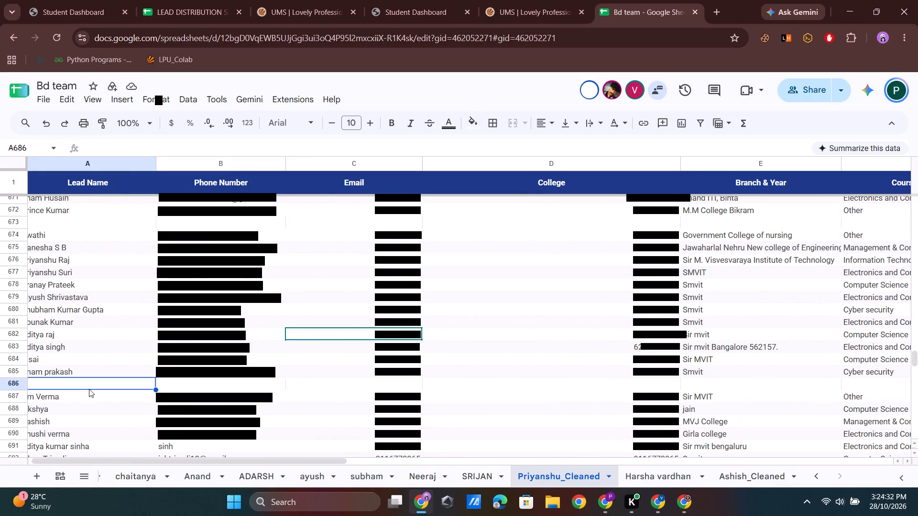
scroll(89, 389, left, 1)
scroll(89, 389, right, 3)
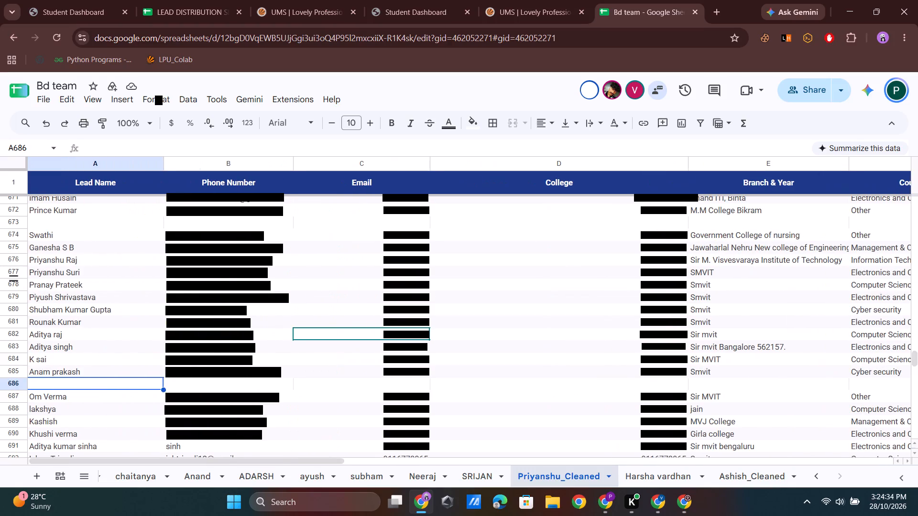
Insert one blank column directly after the Follow-up Status column, before Call Notes.
click(15, 274)
scroll(204, 291, left, 5)
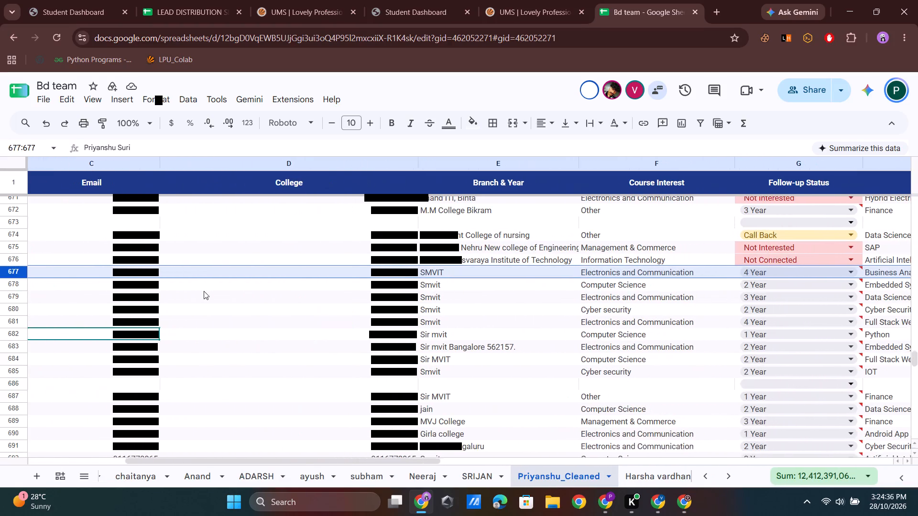
scroll(826, 270, left, 3)
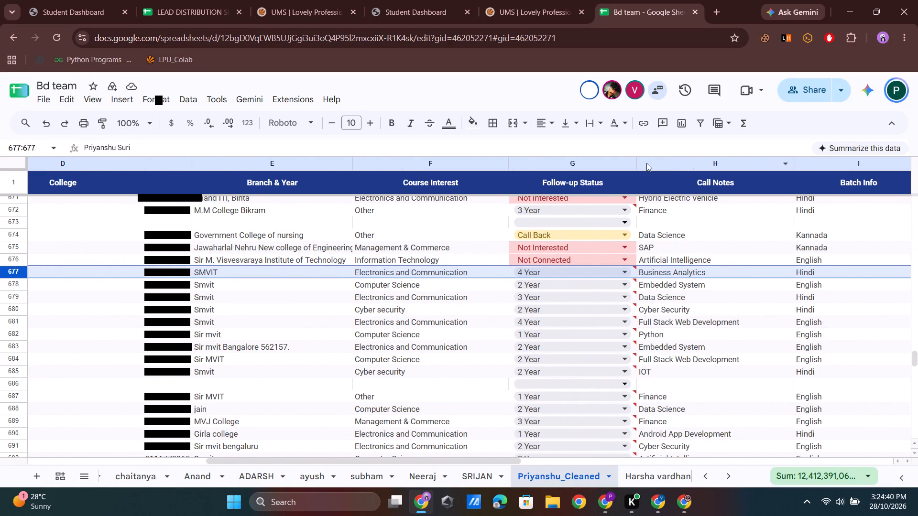
click(615, 158)
right_click(615, 158)
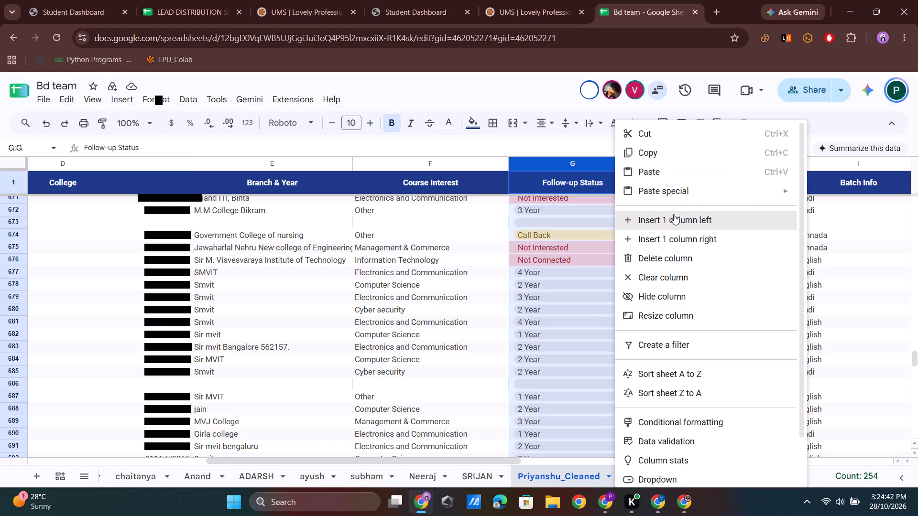
click(712, 241)
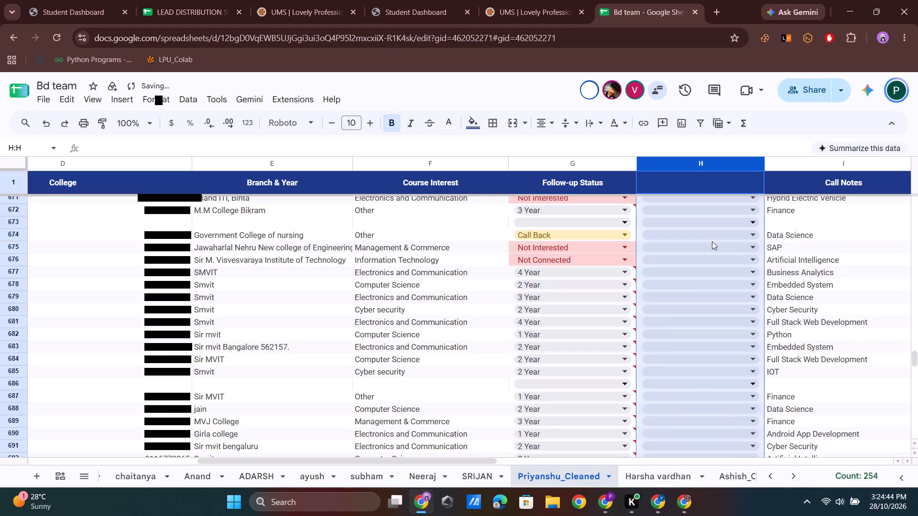
click(681, 302)
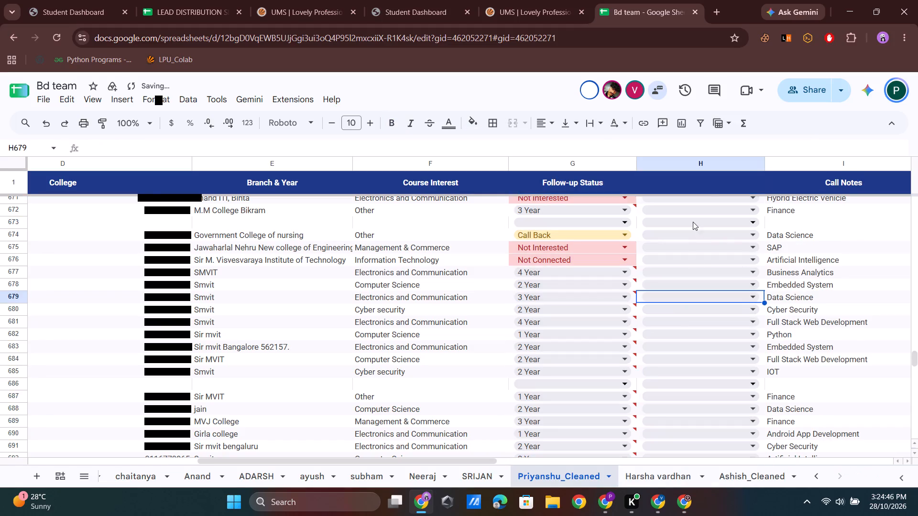
Clear the newly inserted column H so its cells can hold free-text remarks.
click(712, 161)
right_click(712, 161)
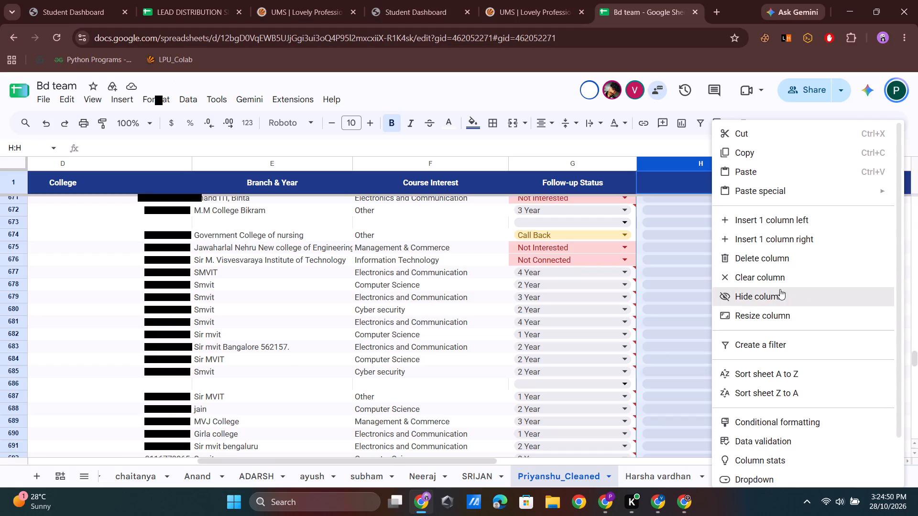
click(795, 271)
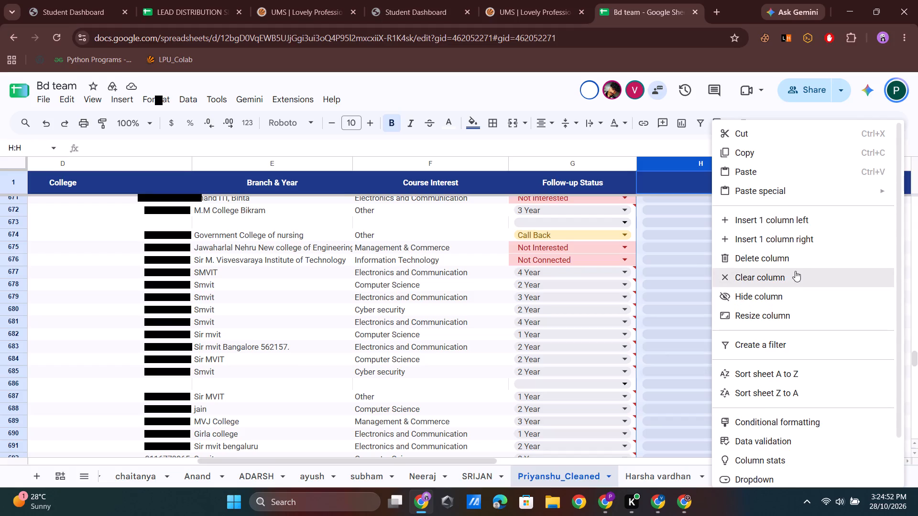
click(726, 301)
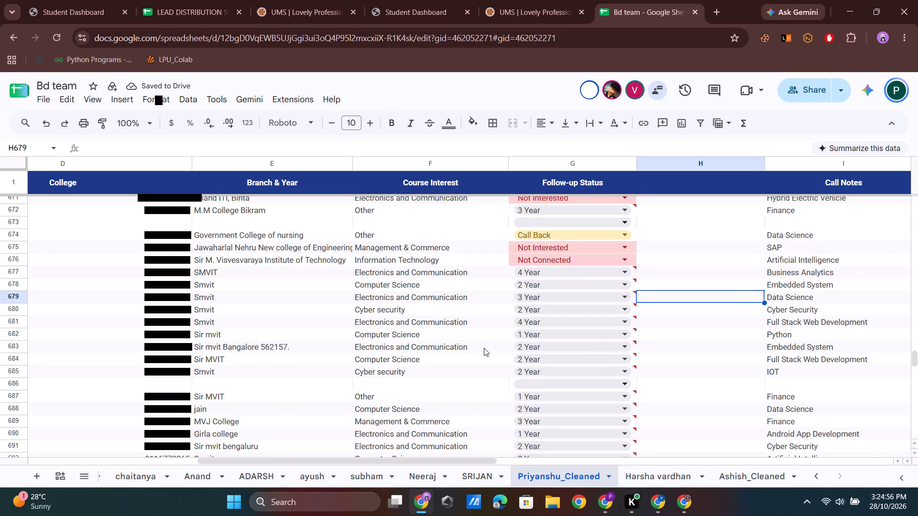
Enter the remark CALL BACK AFTER 6PM in column H for the SMVIT lead in row 677.
scroll(455, 348, right, 7)
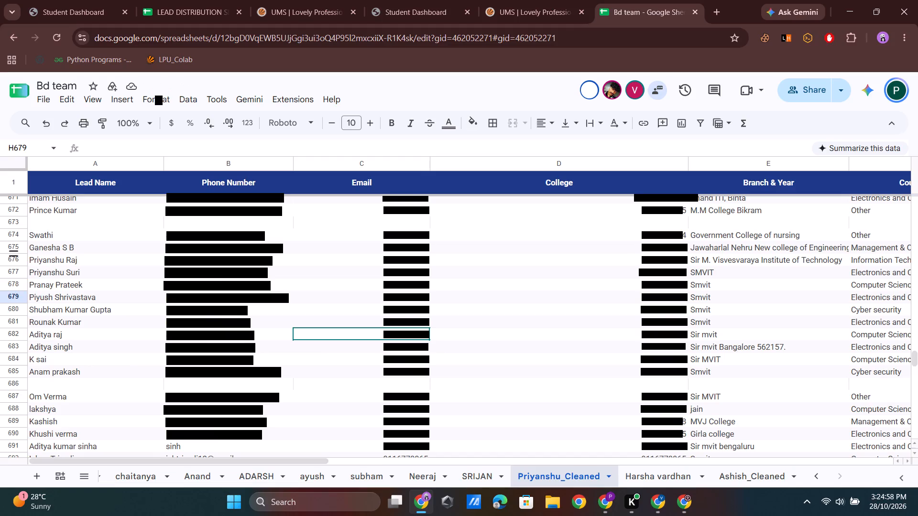
click(14, 269)
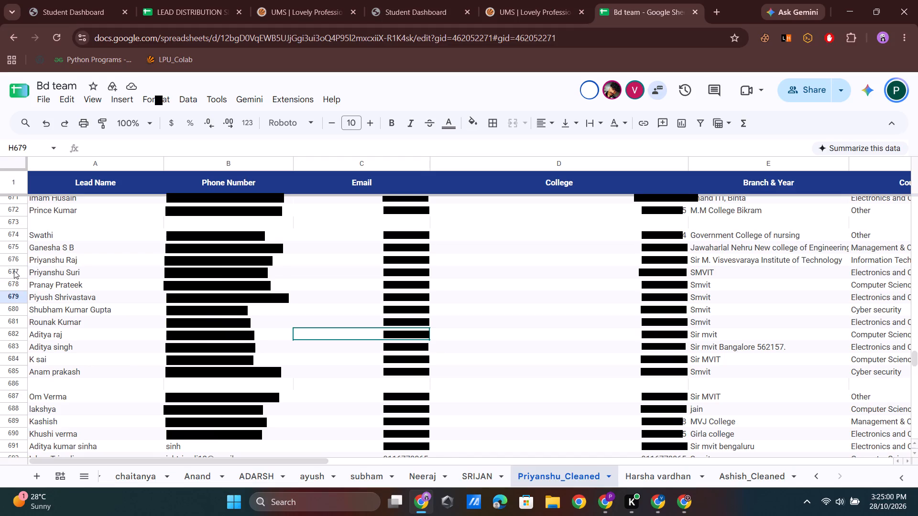
click(14, 270)
scroll(427, 348, left, 5)
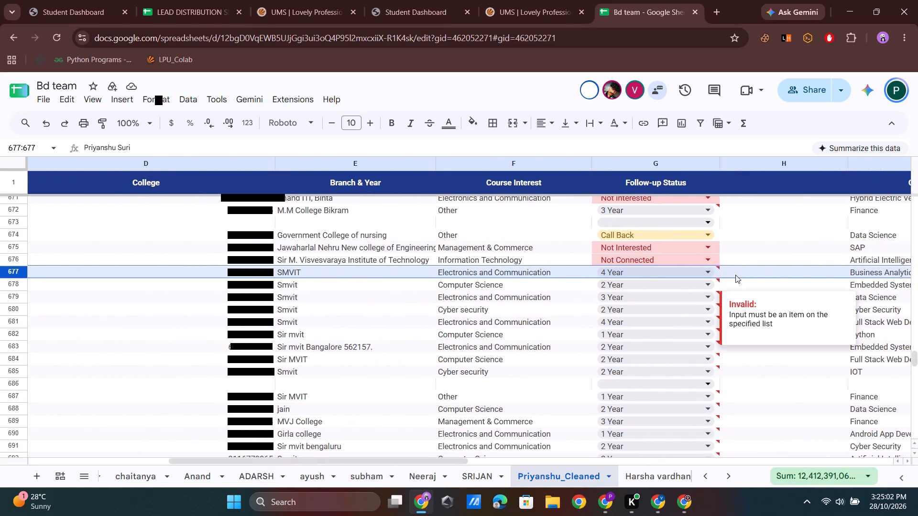
click(735, 275)
text(CALL BACK AG)
key(BackSpace)
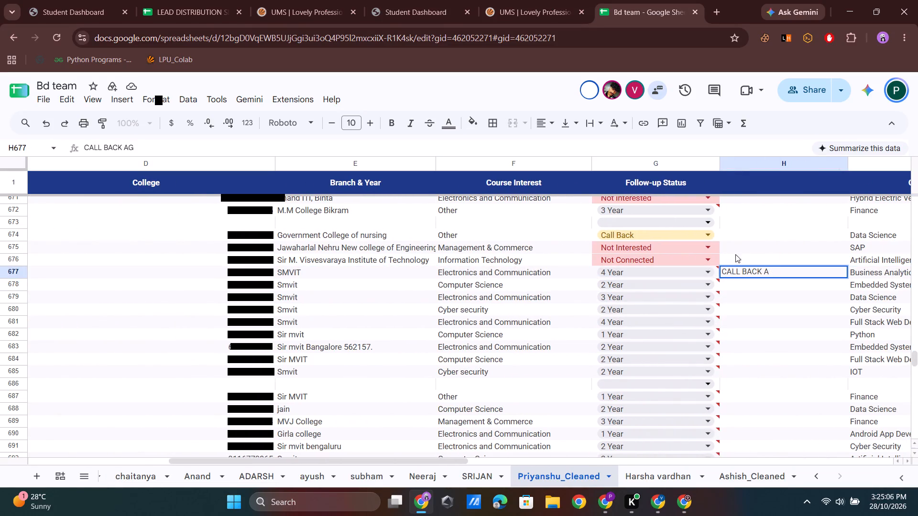
text(FETR)
key(space)
key(BackSpace)
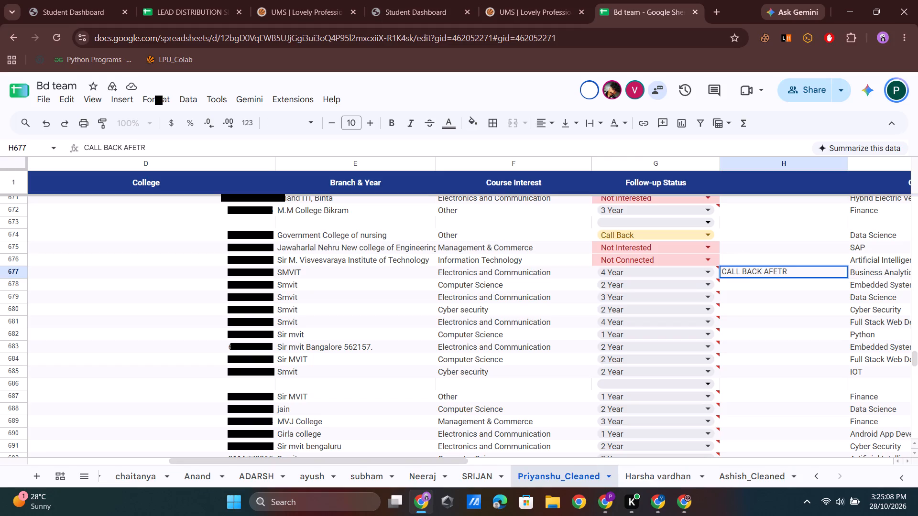
key(BackSpace)
key(BackSpace)
key(BackSpace)
text(TER 6PM)
Set the Follow-up Status of the SMVIT lead in row 677 to Call Back and recheck the row.
click(702, 268)
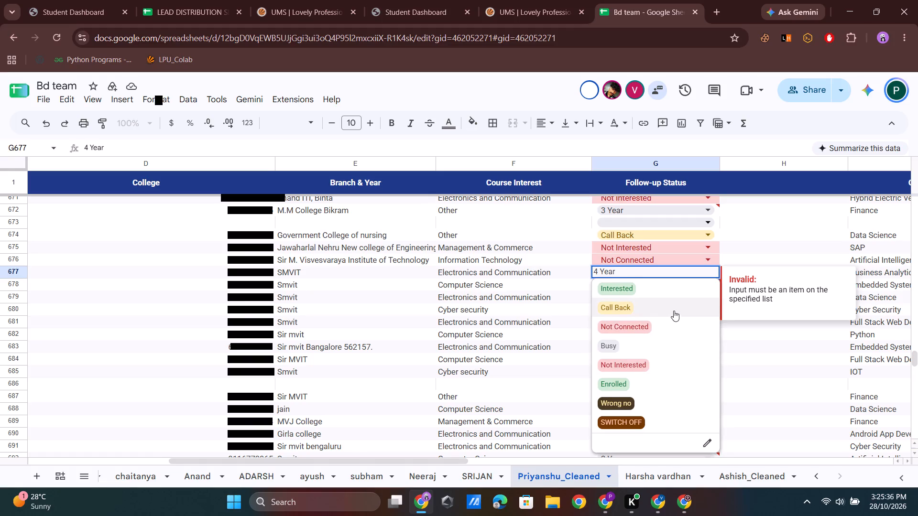
click(674, 311)
scroll(395, 326, right, 6)
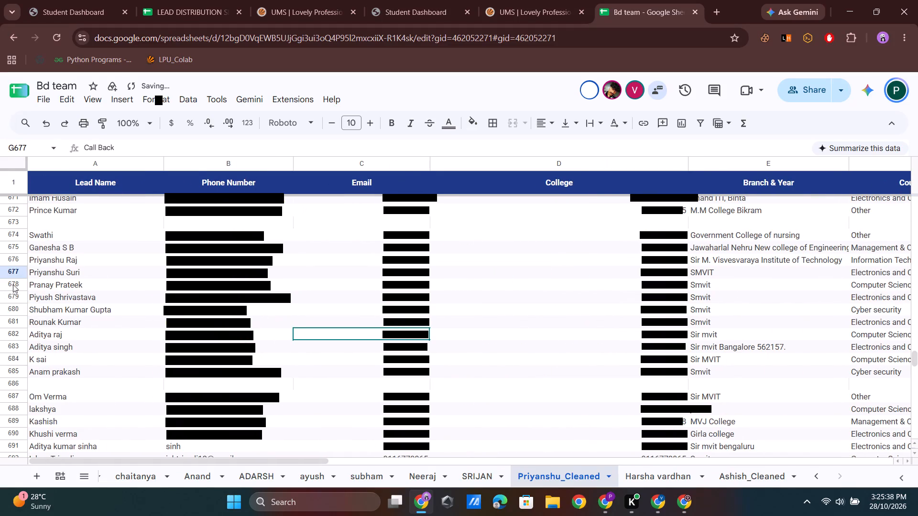
click(17, 272)
scroll(196, 294, left, 1)
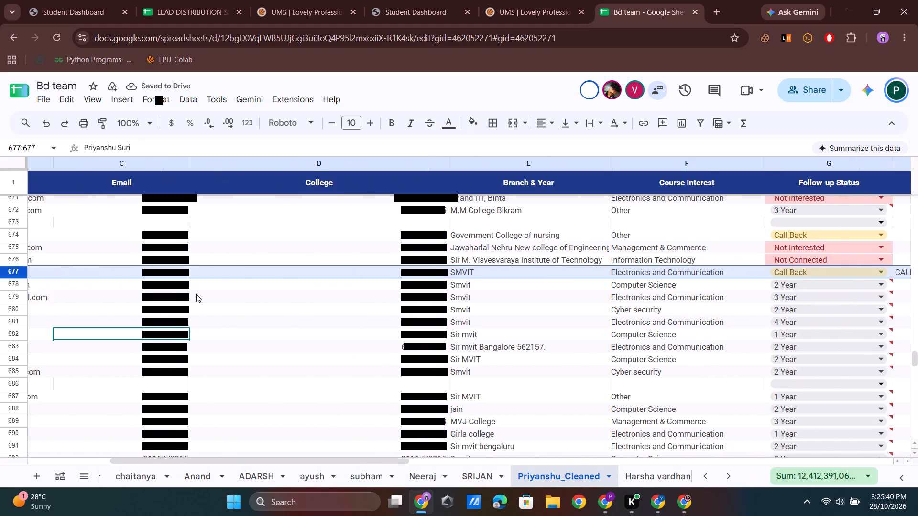
scroll(196, 294, left, 1)
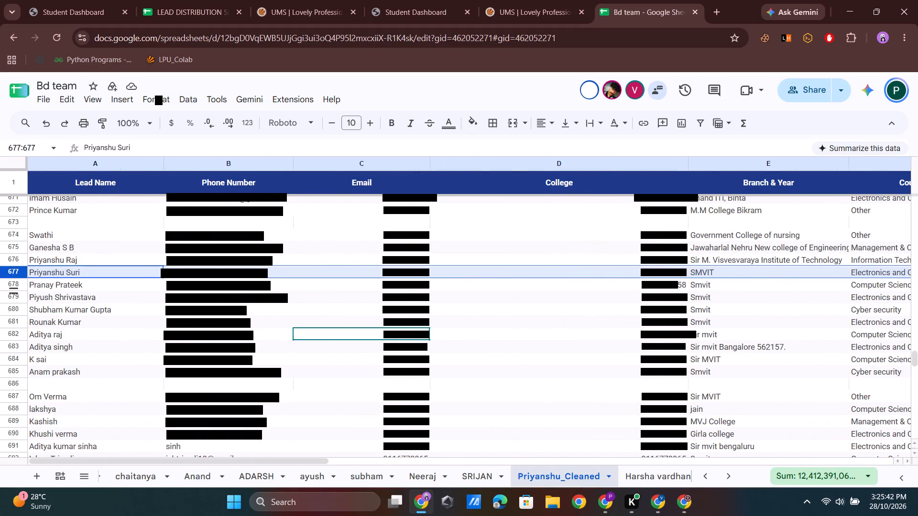
Select lead row 678, the Smvit Computer Science lead, to review its contact details.
click(19, 283)
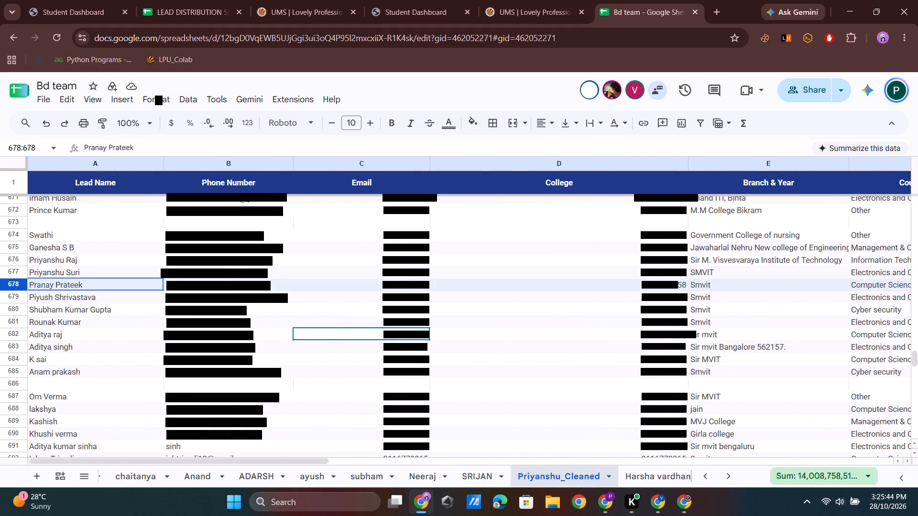
click(19, 283)
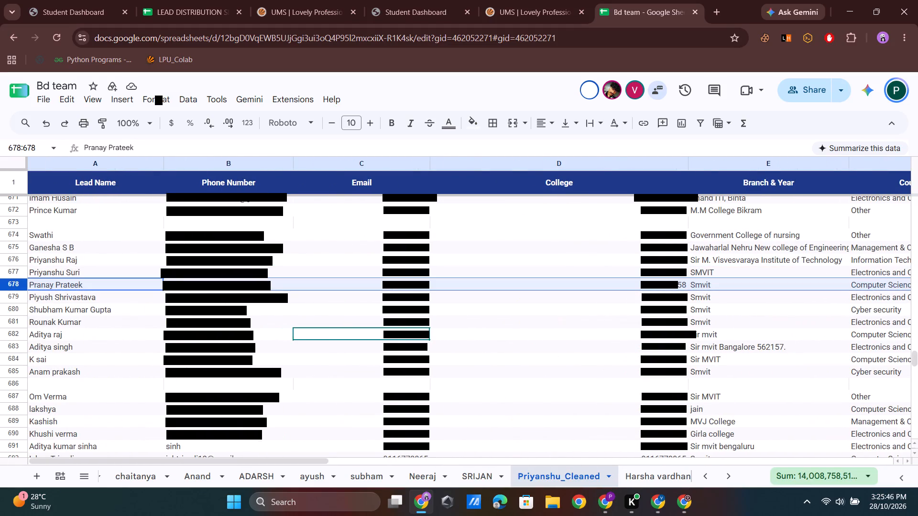
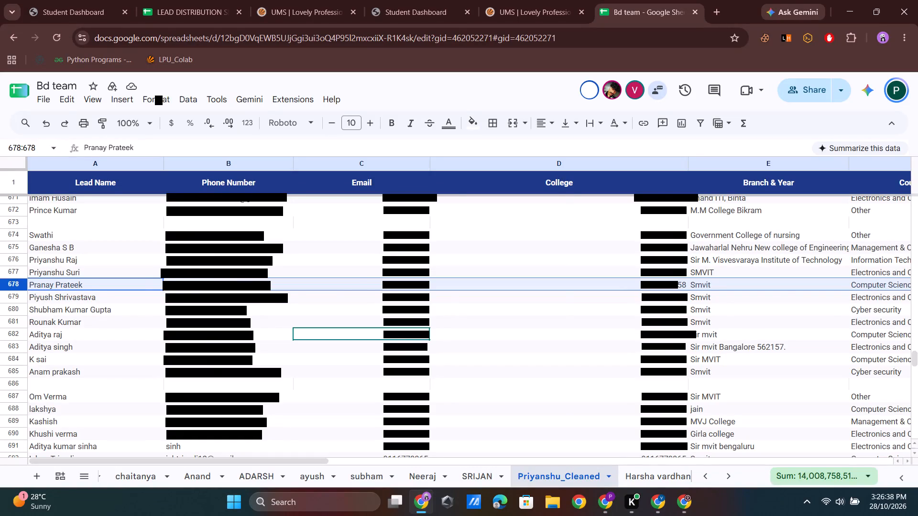
Set the Follow-up Status of the Smvit Computer Science lead in row 678 to Not Interested.
scroll(558, 331, left, 4)
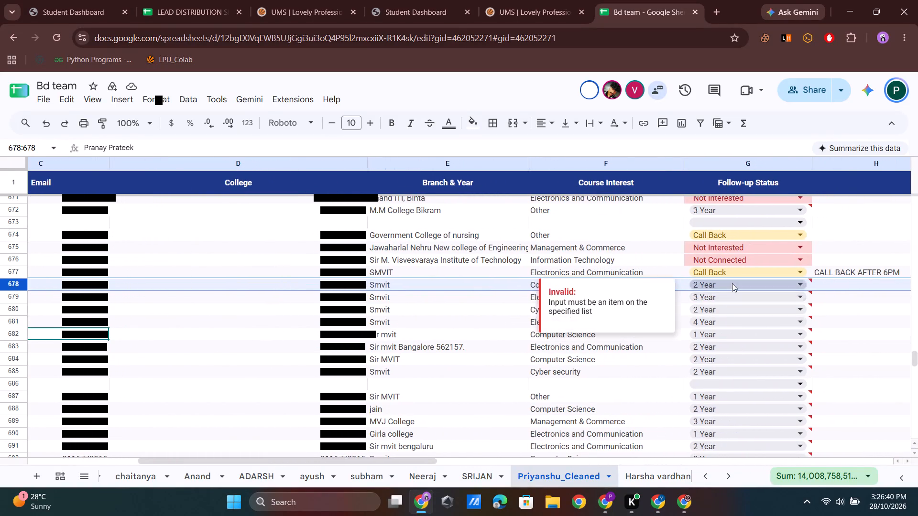
click(732, 283)
click(748, 372)
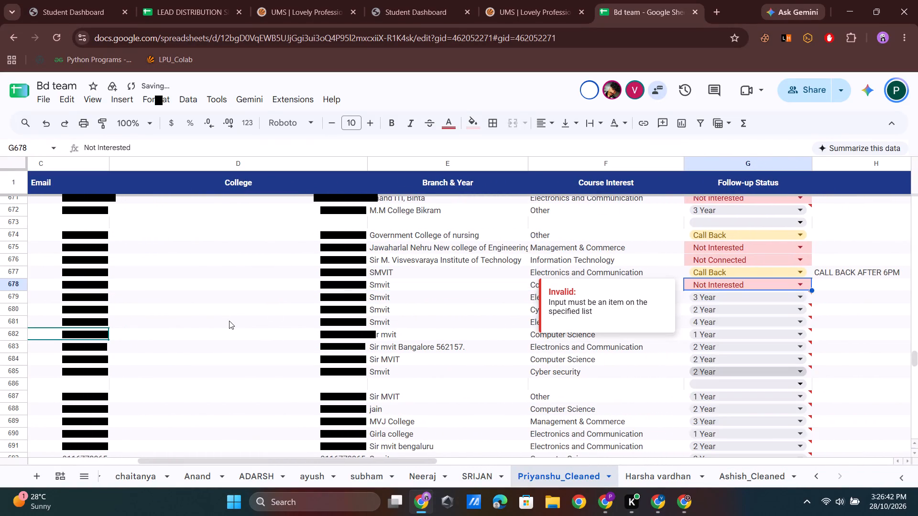
Select lead row 679, the Smvit Electronics and Communication lead, to review its contact details.
scroll(229, 321, right, 5)
click(15, 299)
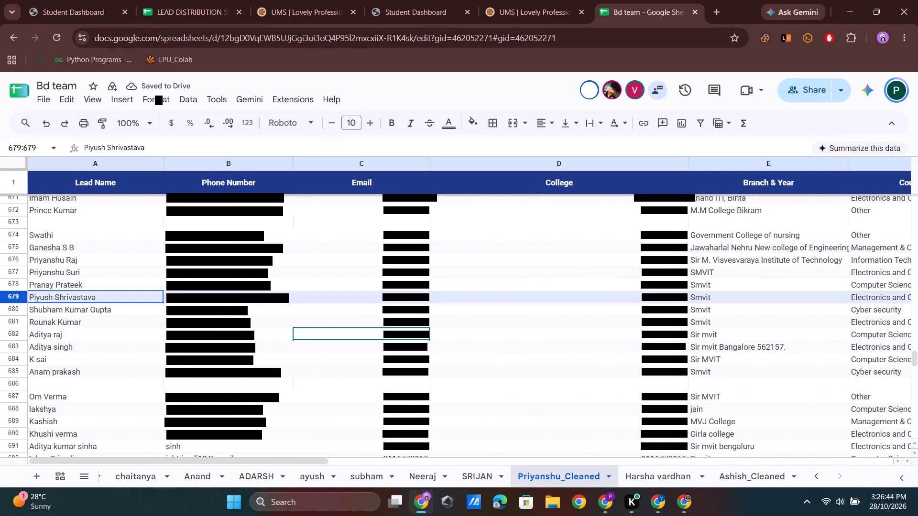
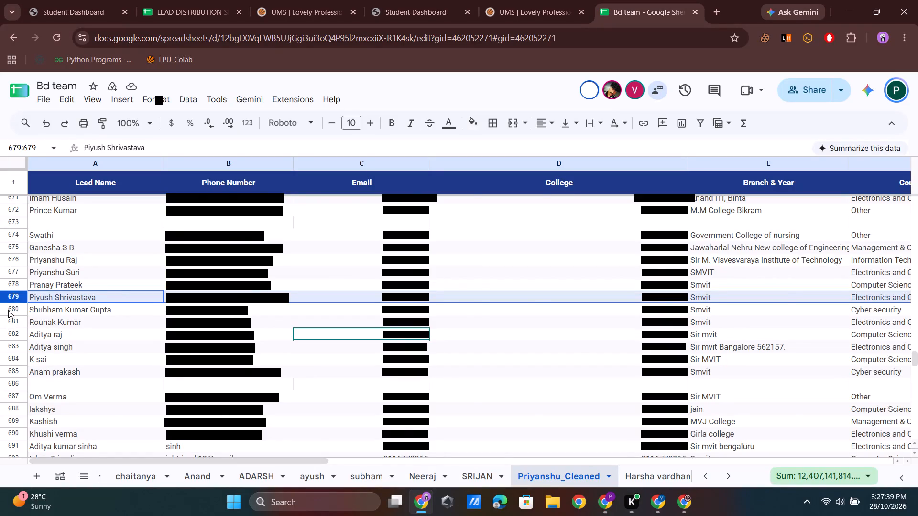
Set the Follow-up Status of the Smvit Electronics and Communication lead in row 679 to Call Back.
scroll(380, 372, left, 5)
click(729, 300)
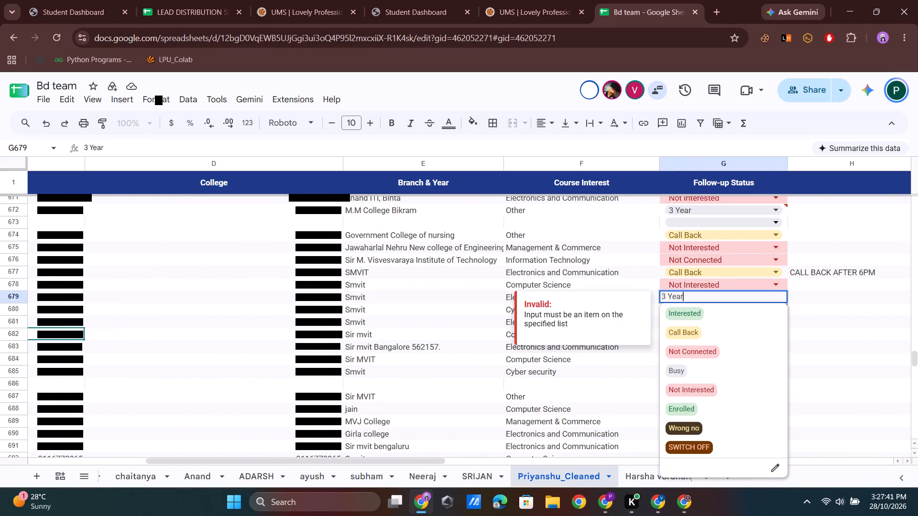
click(703, 328)
Select lead row 680, the Smvit Cyber security lead, to review its contact details.
scroll(704, 323, right, 4)
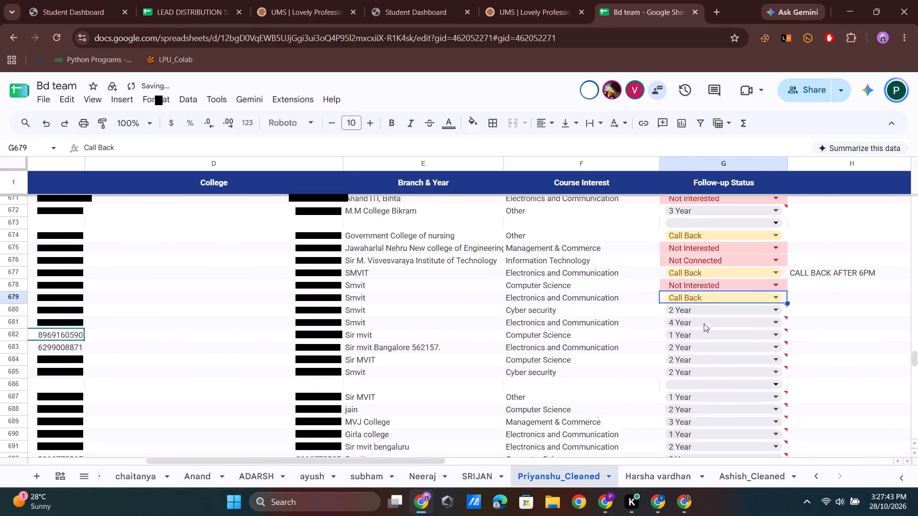
scroll(704, 323, right, 3)
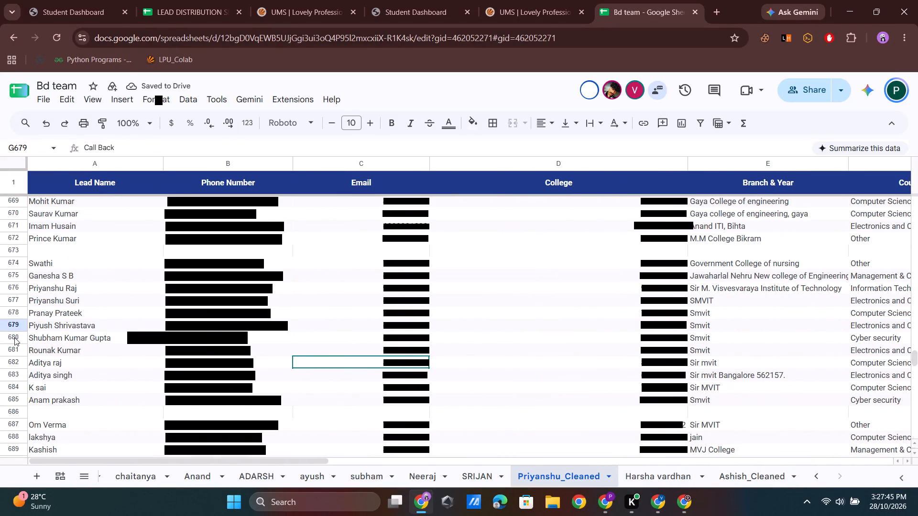
click(13, 344)
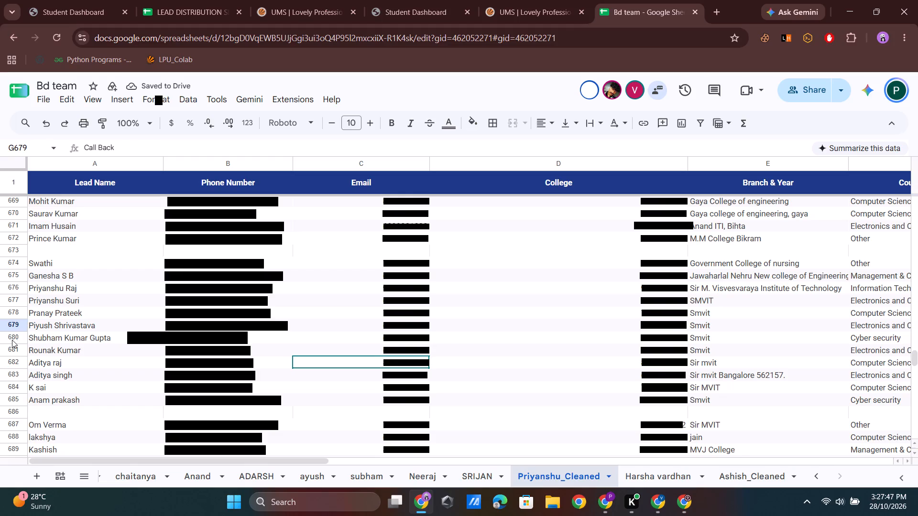
click(12, 340)
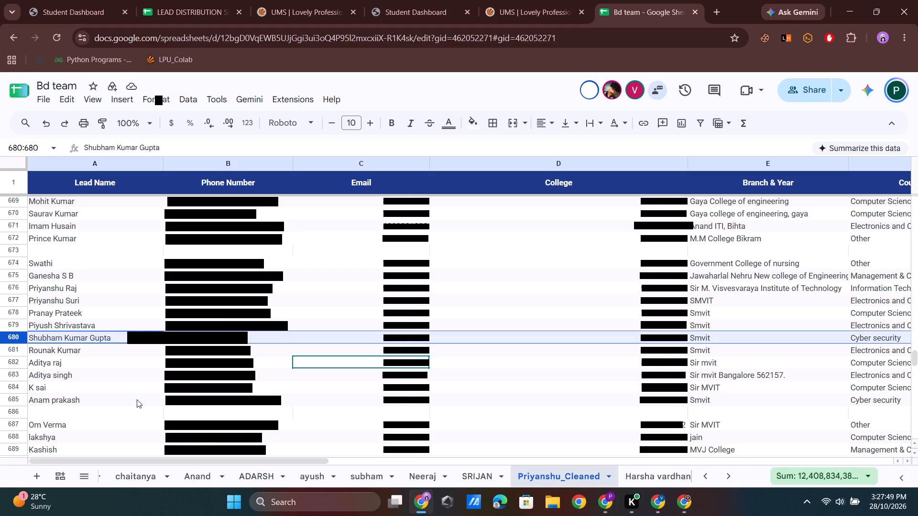
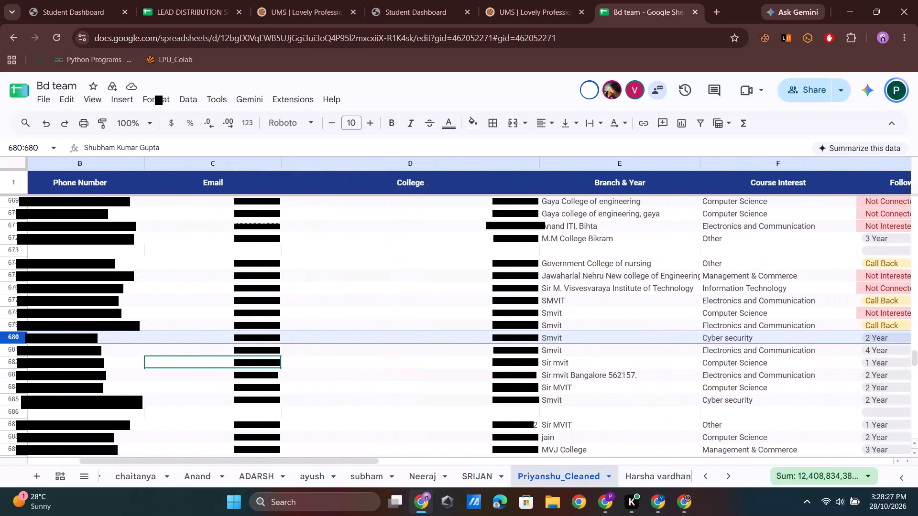
Set the Follow-up Status of the Smvit Cyber security lead in row 680 to Not Connected.
scroll(137, 399, left, 3)
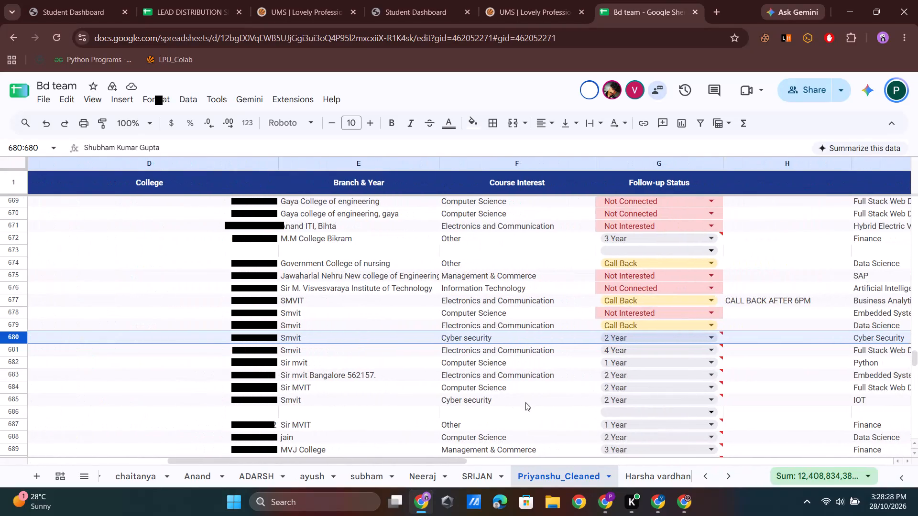
click(676, 342)
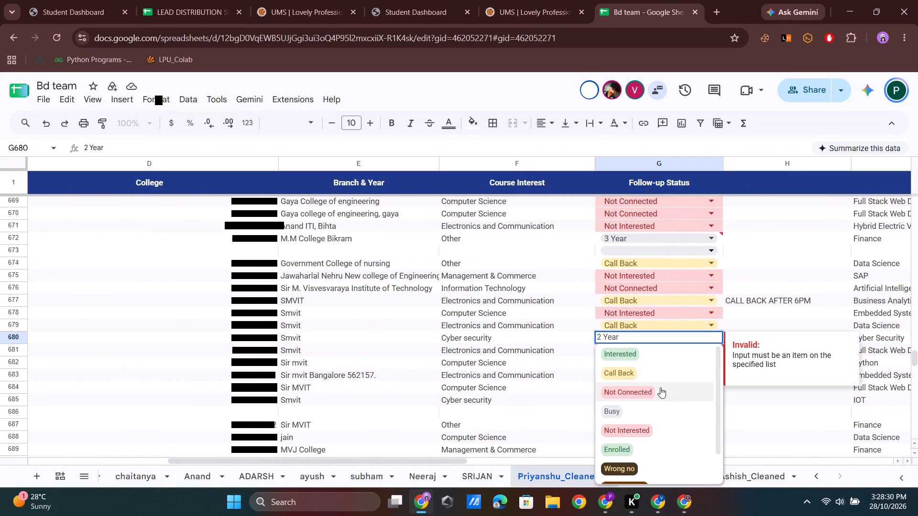
click(657, 393)
Select lead row 681, the Smvit Electronics and Communication lead, to review its contact details.
scroll(310, 404, right, 4)
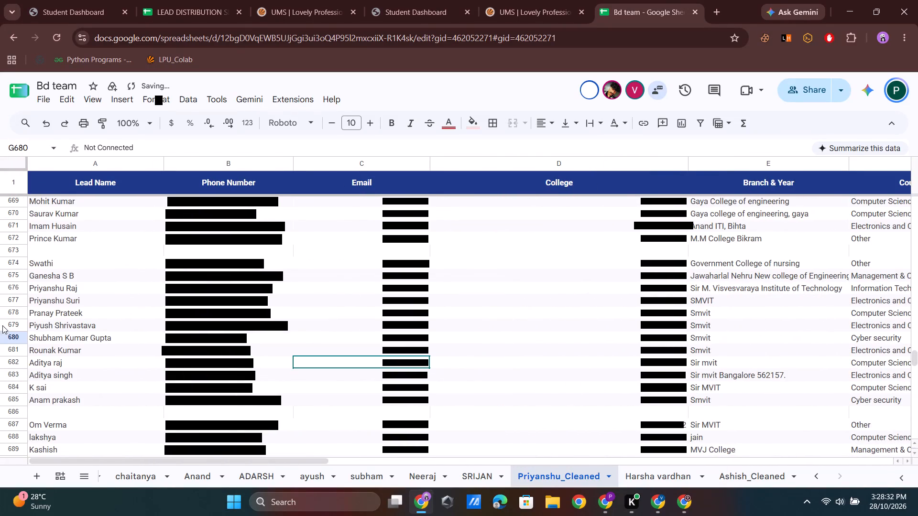
click(11, 354)
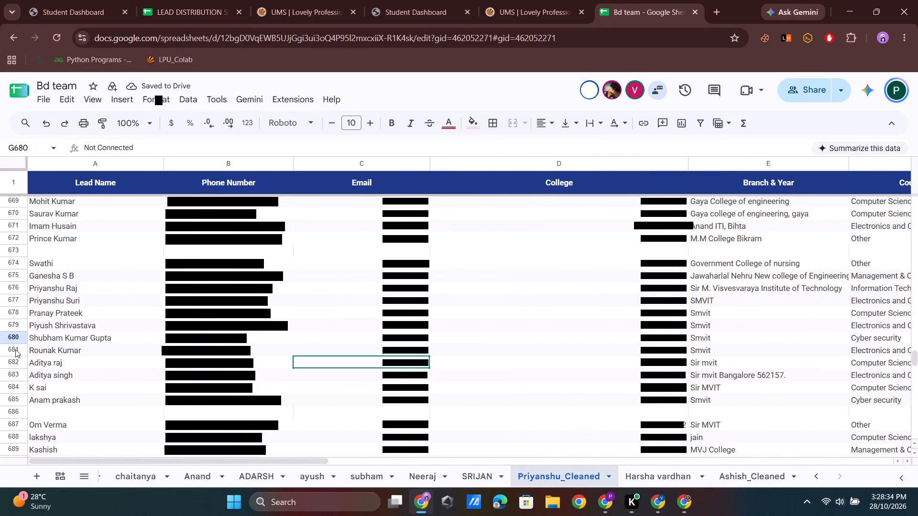
click(14, 349)
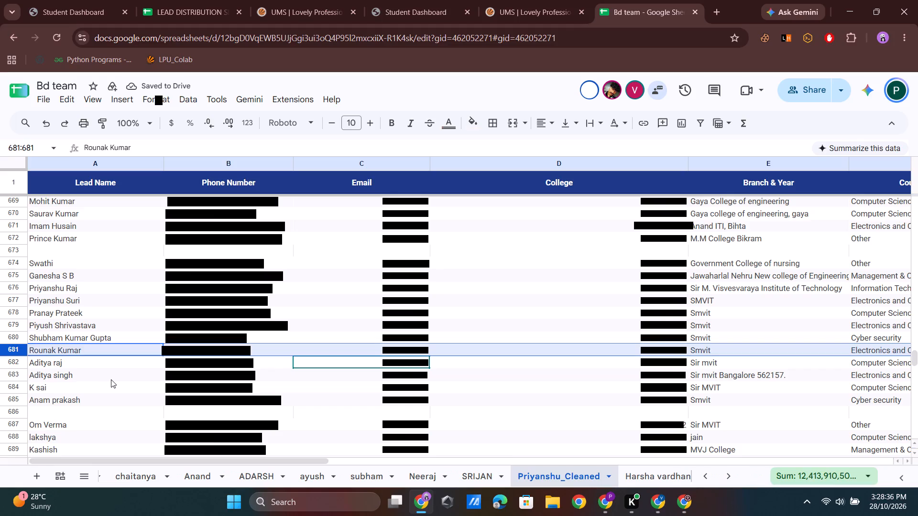
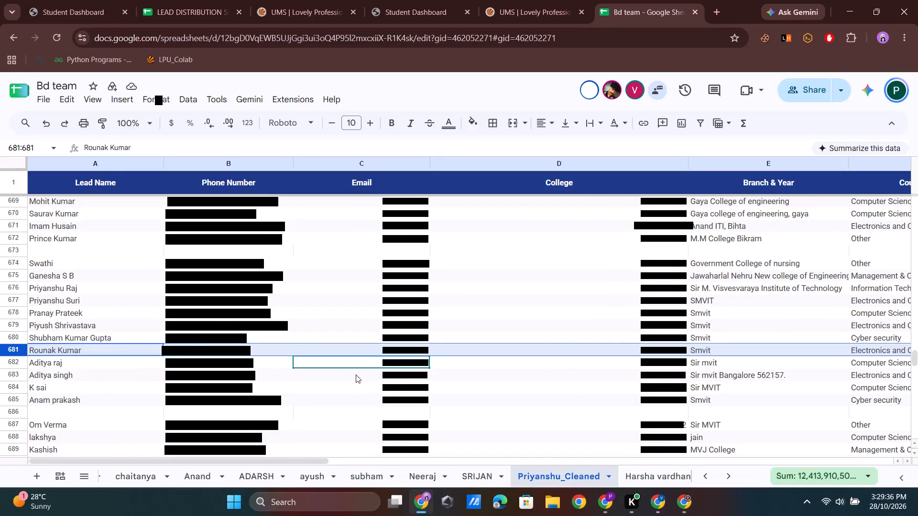
Set the Follow-up Status of the Smvit Electronics and Communication lead in row 681 to Not Interested.
scroll(359, 376, left, 2)
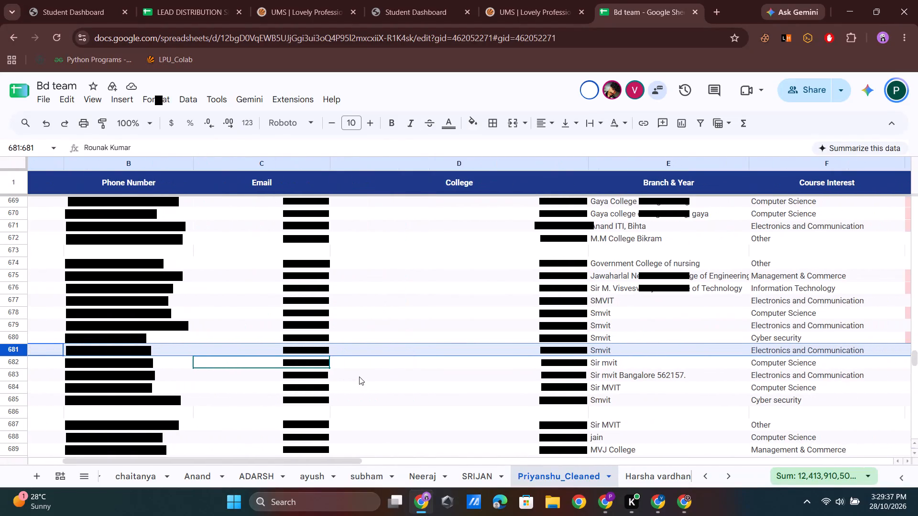
scroll(729, 302, left, 5)
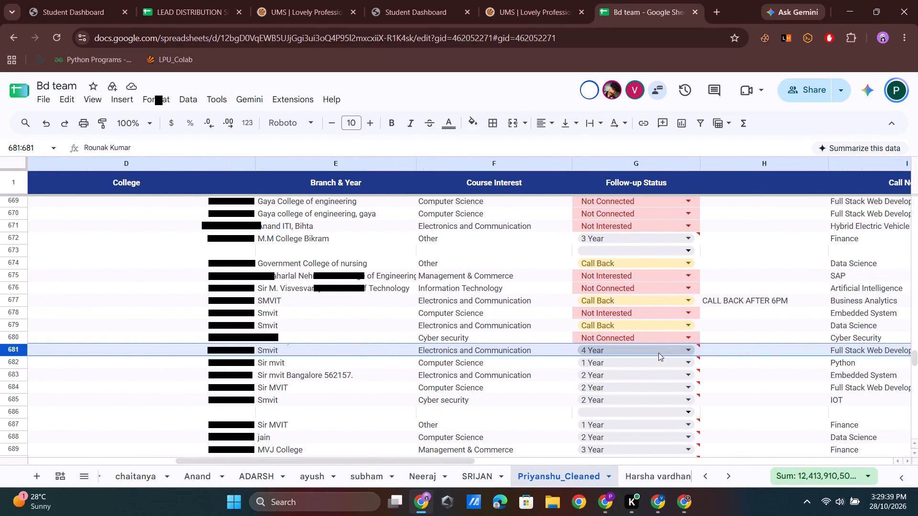
click(658, 353)
click(637, 441)
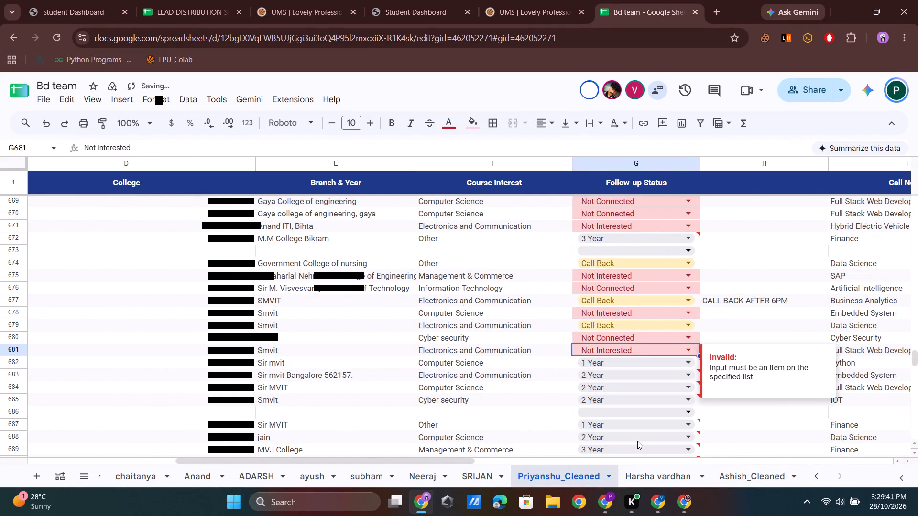
Review the Sir mvit Computer Science lead in row 682 and set its Follow-up Status to Wrong no.
scroll(524, 399, right, 4)
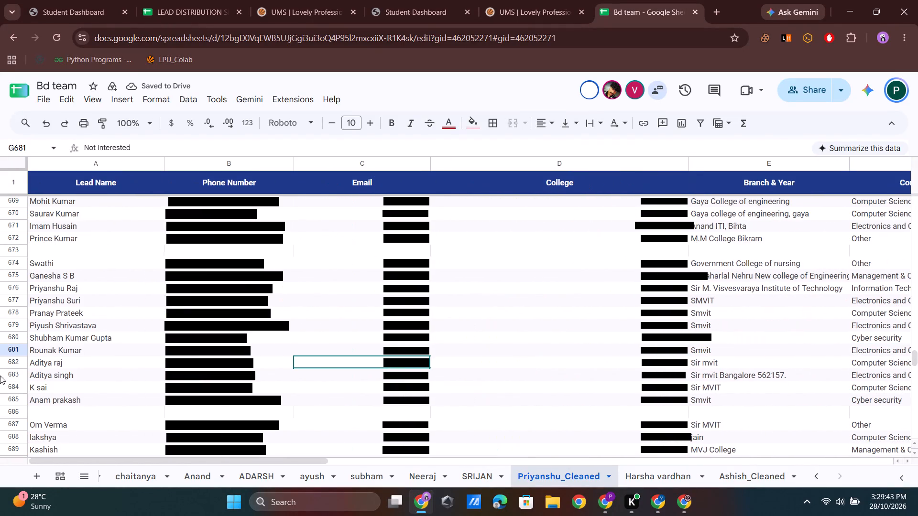
click(6, 364)
scroll(265, 390, left, 1)
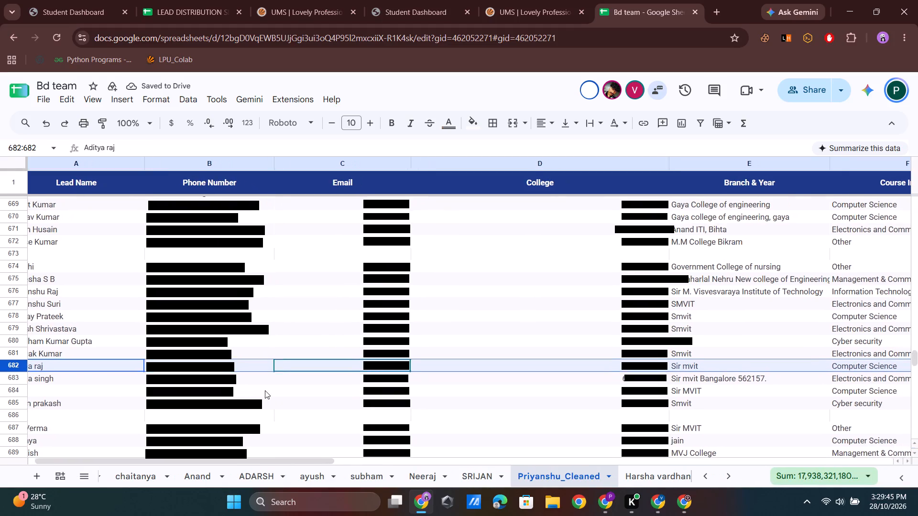
scroll(265, 390, left, 1)
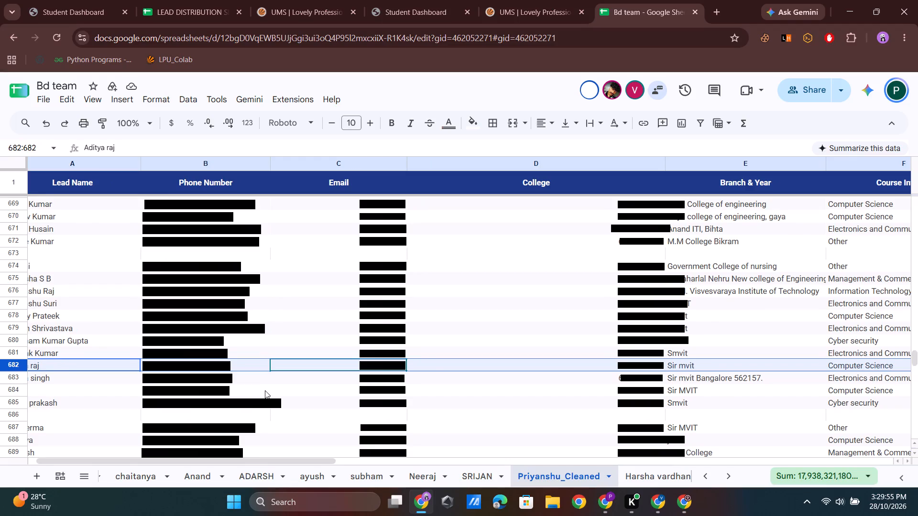
scroll(265, 390, right, 7)
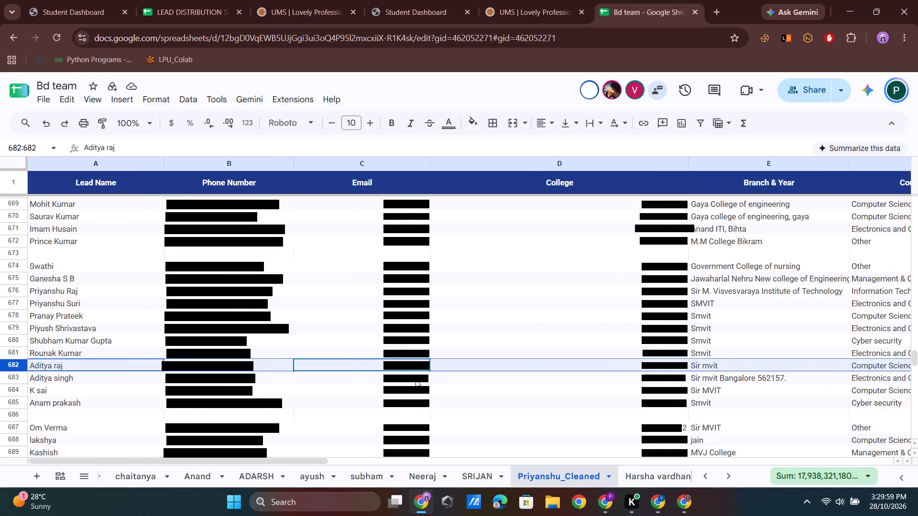
scroll(415, 380, right, 1)
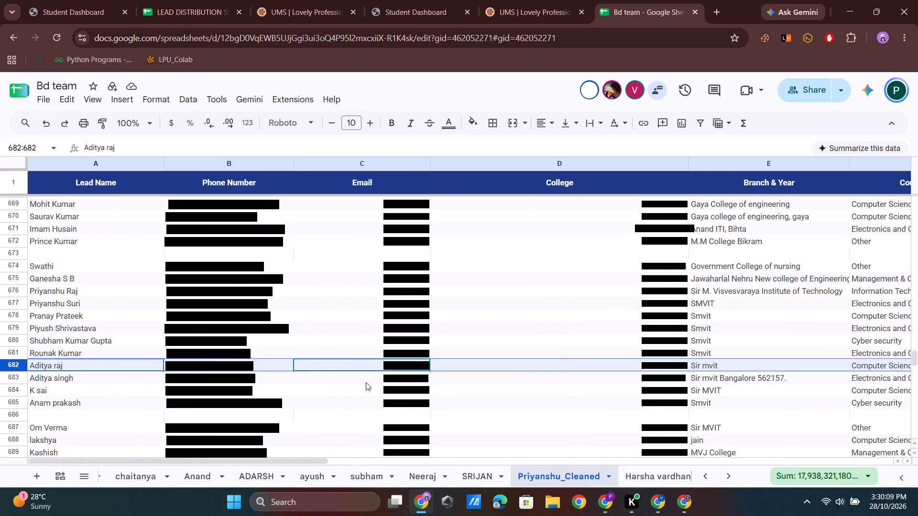
scroll(366, 382, left, 4)
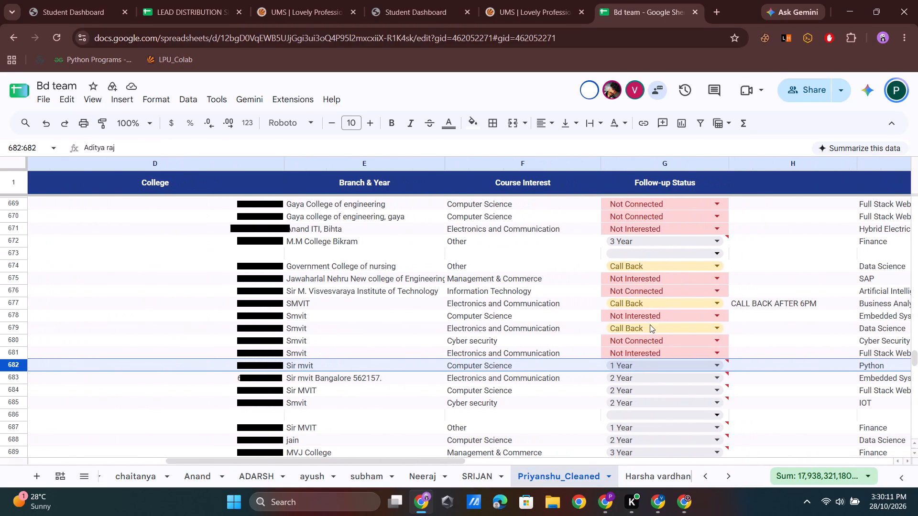
click(640, 365)
scroll(655, 443, down, 3)
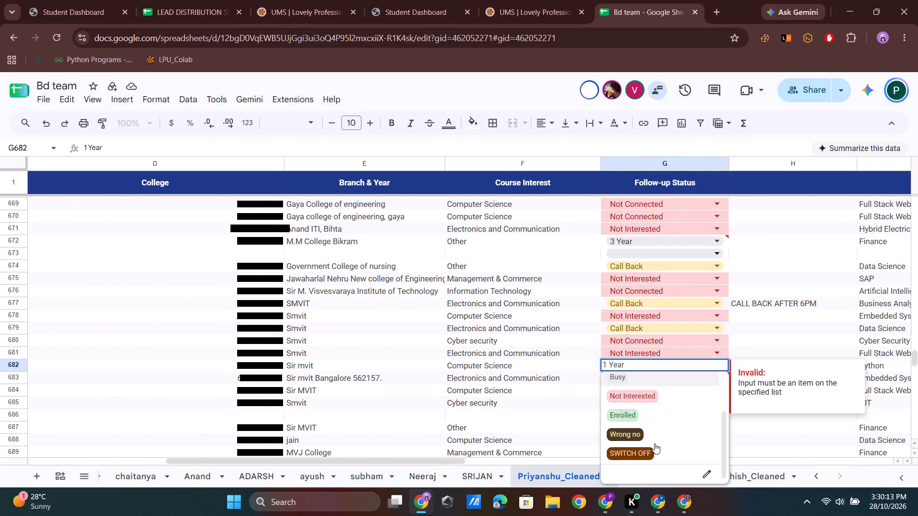
click(660, 435)
Select lead row 683, the Sir mvit Bangalore Electronics and Communication lead, to review its contact details.
scroll(328, 412, right, 6)
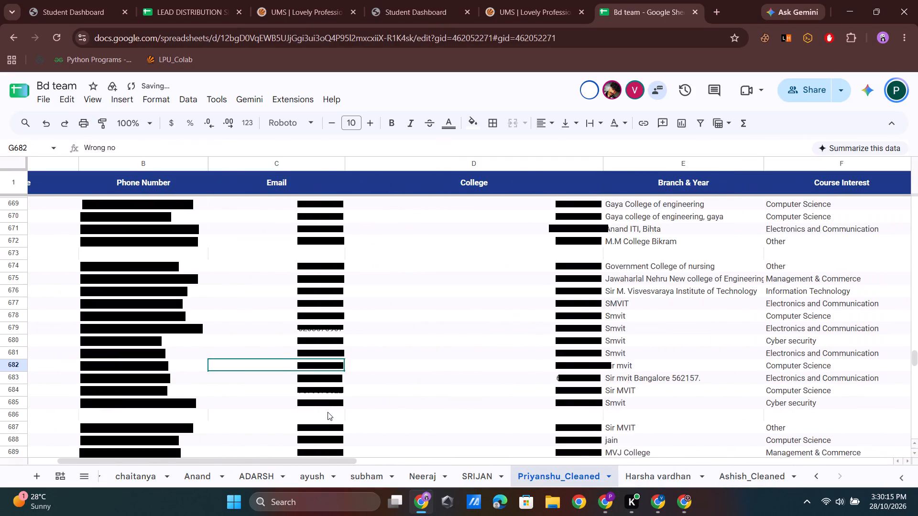
click(7, 384)
scroll(7, 384, up, 1)
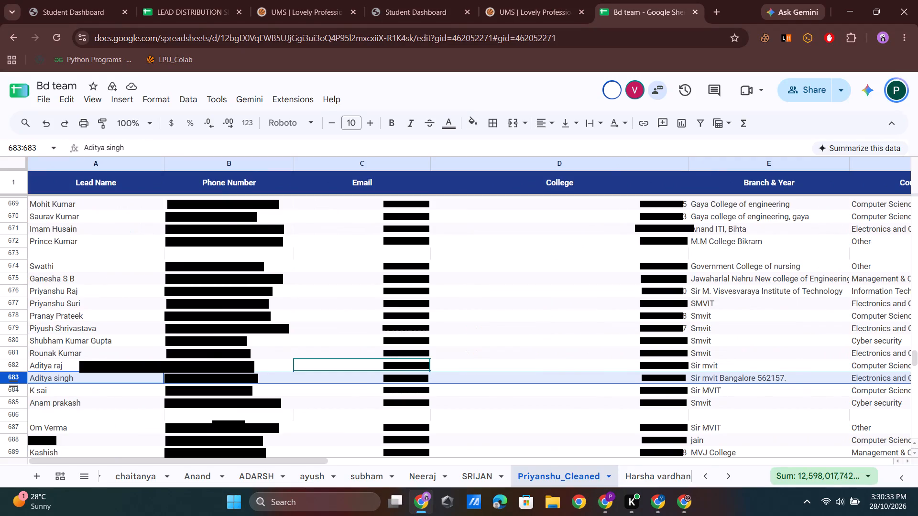
click(7, 384)
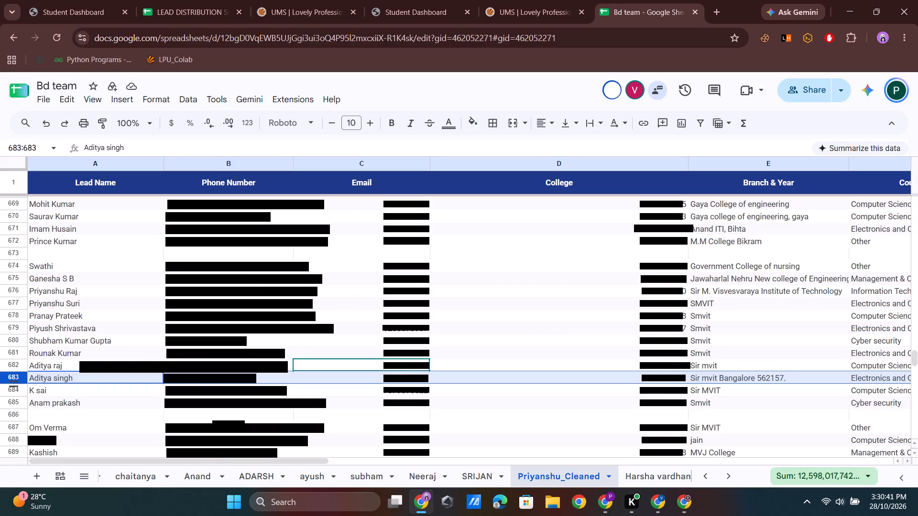
scroll(7, 384, right, 3)
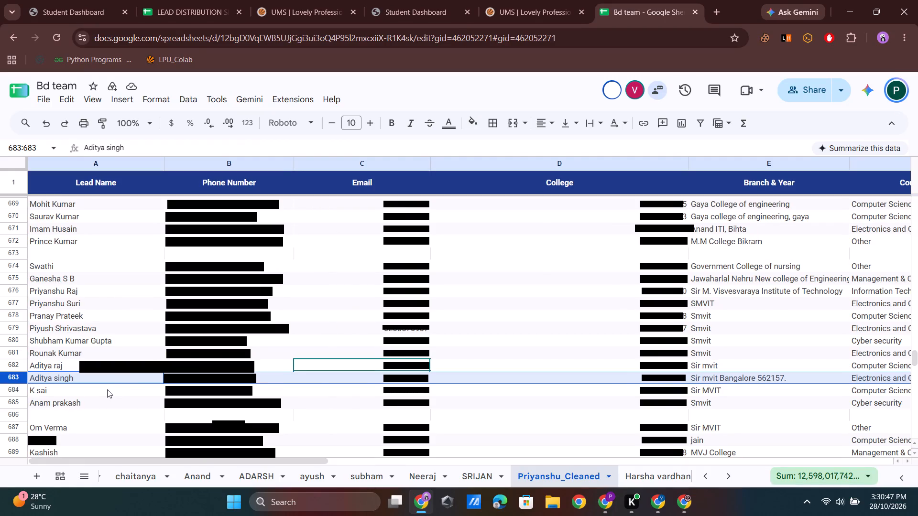
scroll(220, 363, up, 1)
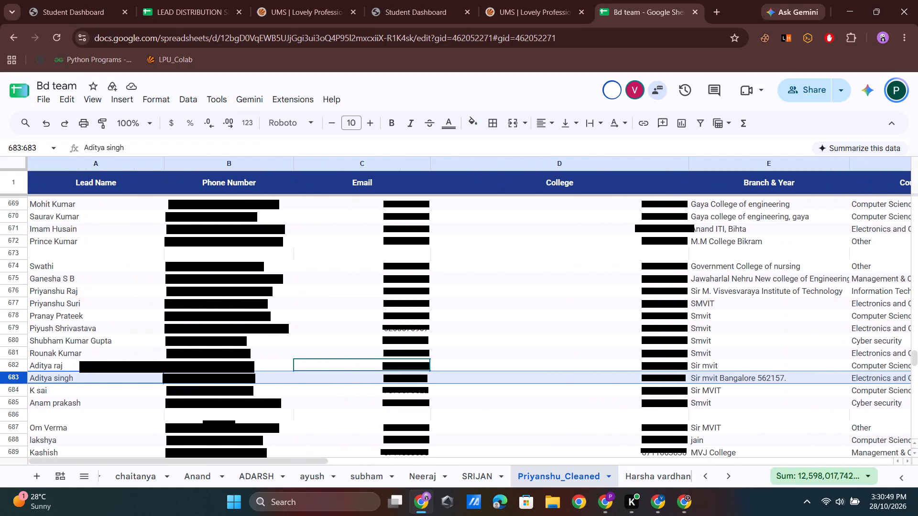
Recheck the contact details and follow-up statuses of the leads in rows 680 to 683.
click(220, 363)
scroll(220, 363, up, 1)
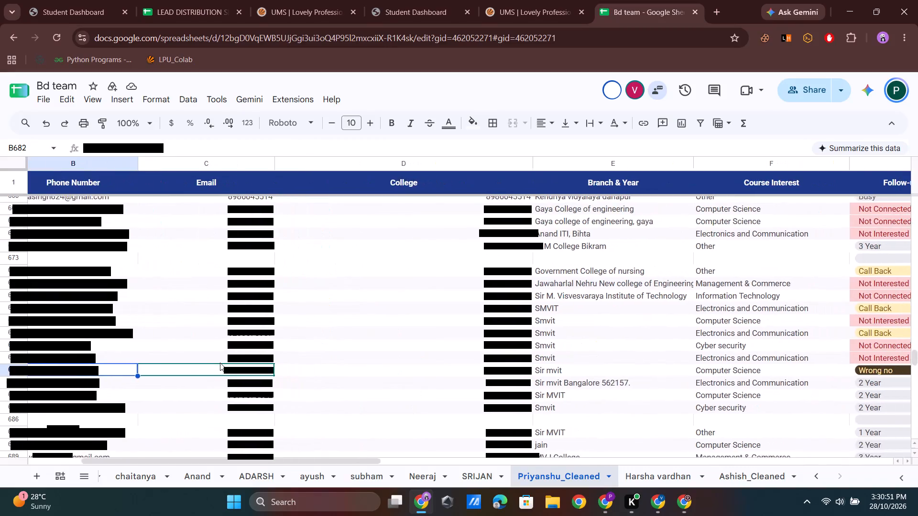
scroll(220, 363, up, 1)
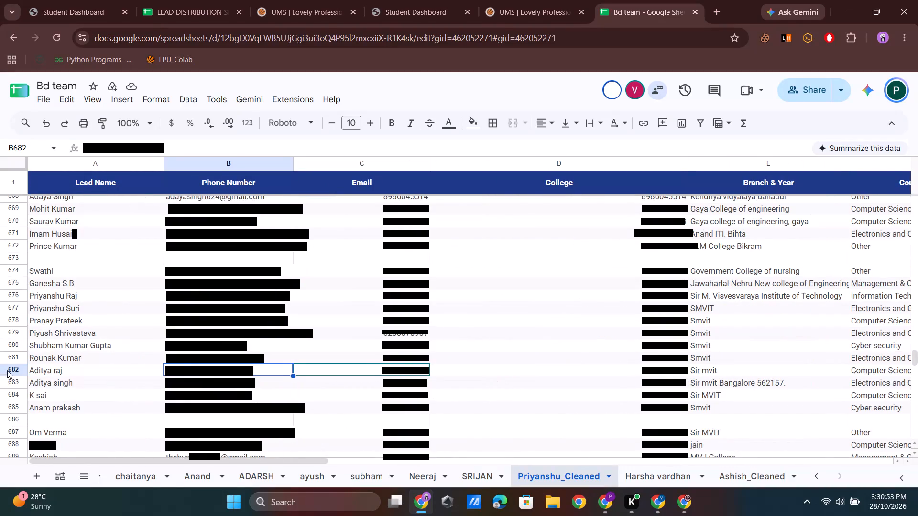
click(7, 370)
scroll(233, 381, left, 3)
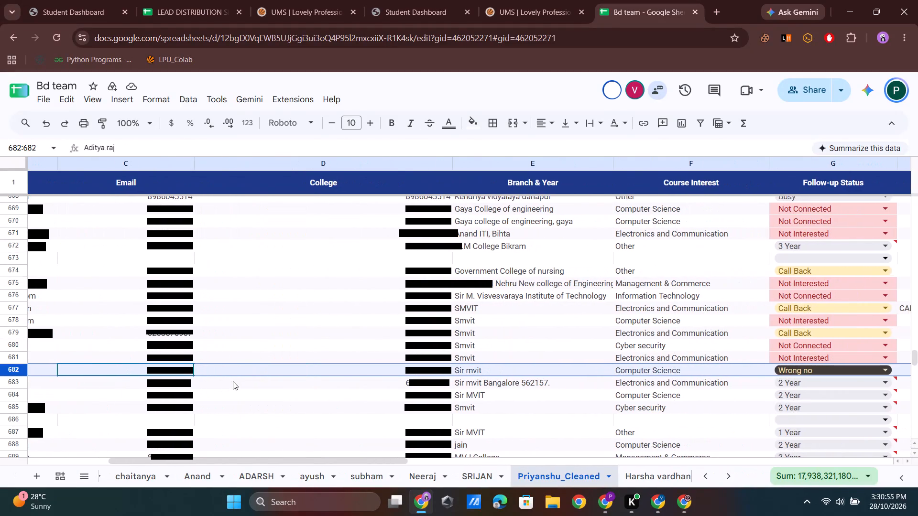
scroll(233, 381, right, 2)
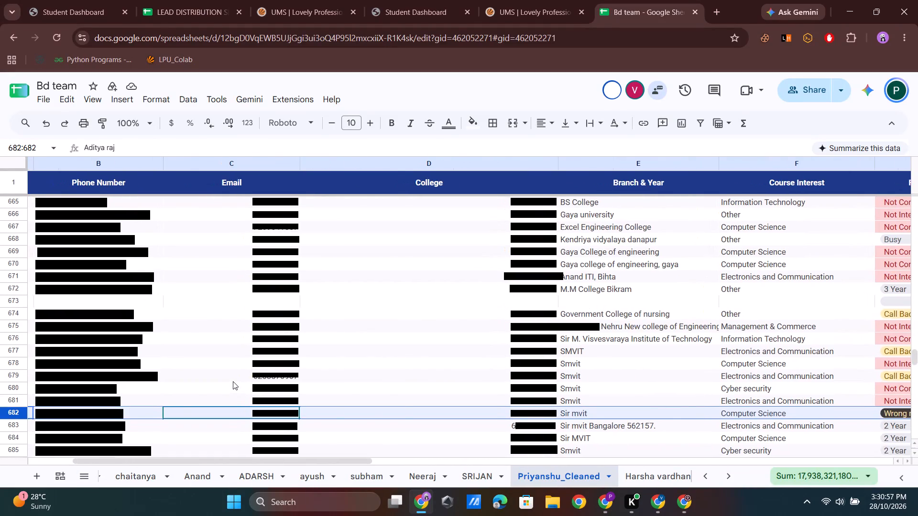
scroll(233, 381, right, 4)
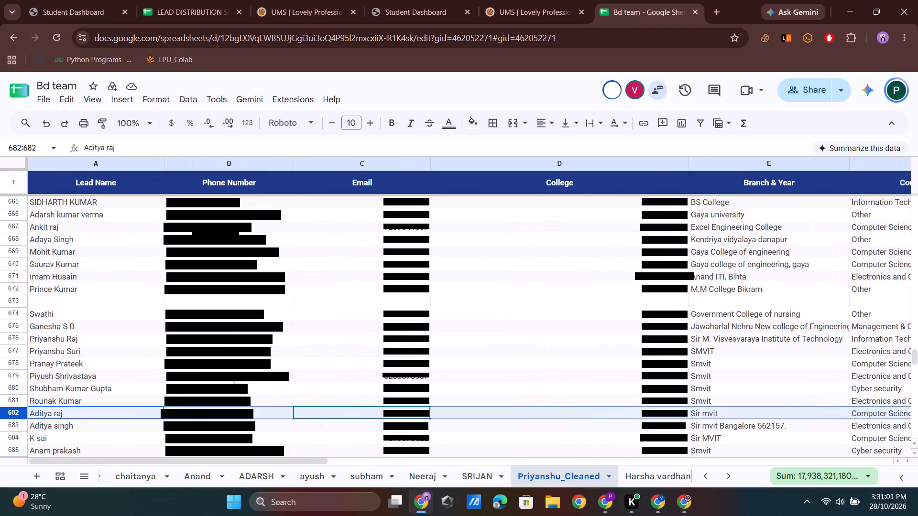
scroll(233, 381, left, 1)
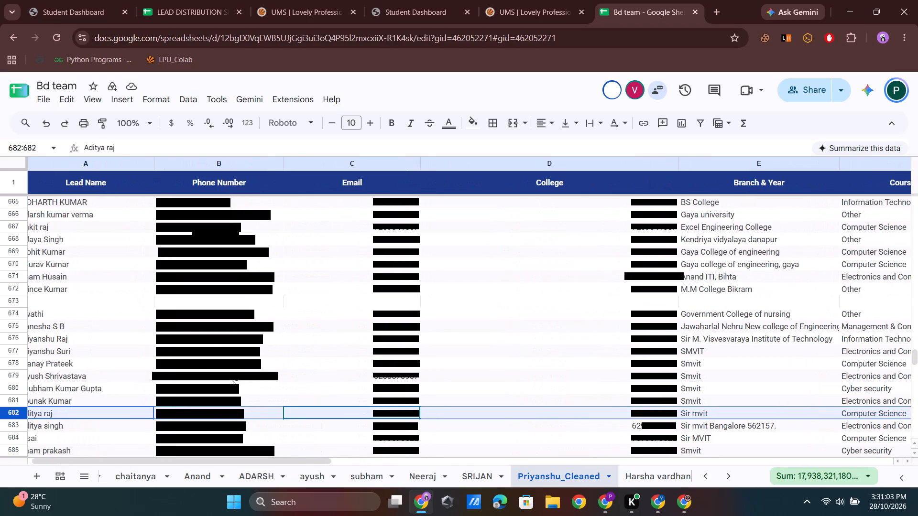
click(172, 388)
scroll(172, 388, right, 3)
scroll(171, 388, down, 1)
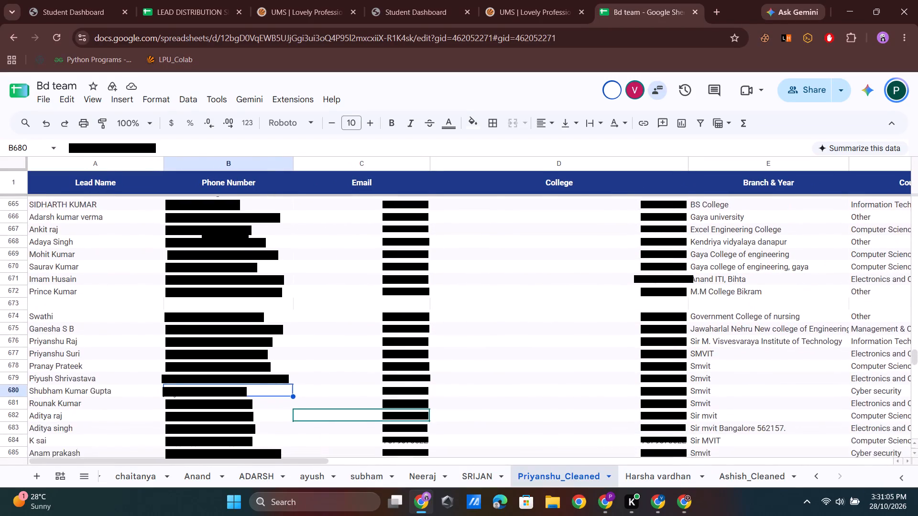
scroll(171, 388, down, 1)
click(13, 405)
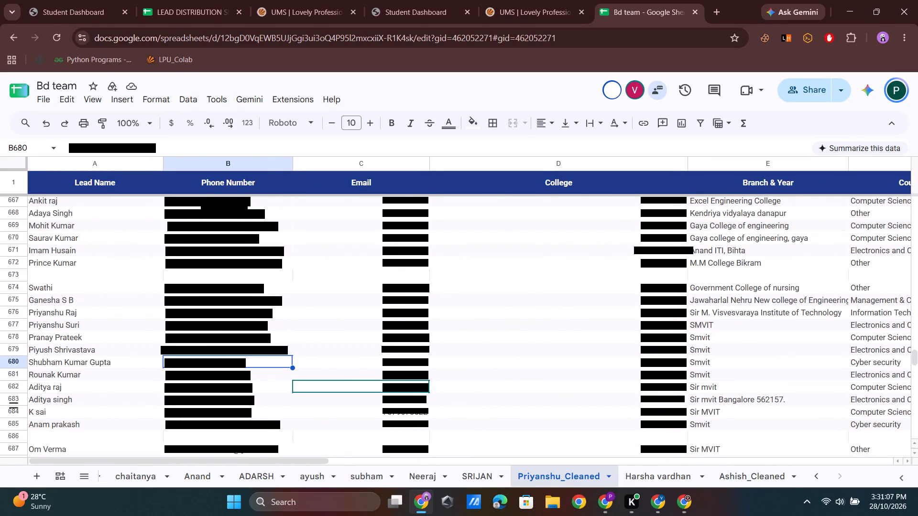
click(13, 405)
click(20, 396)
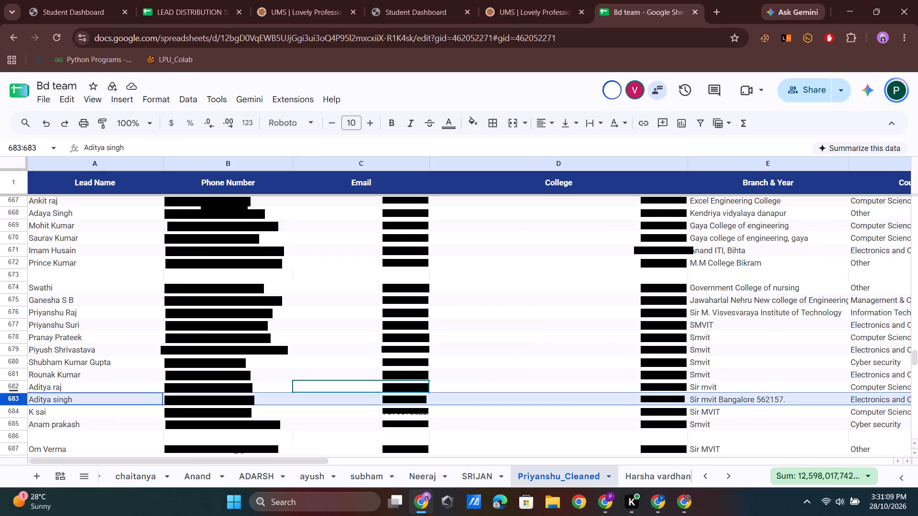
click(6, 391)
Set the Follow-up Status of the Sir mvit Bangalore Electronics and Communication lead in row 683 to Wrong no.
scroll(169, 380, left, 1)
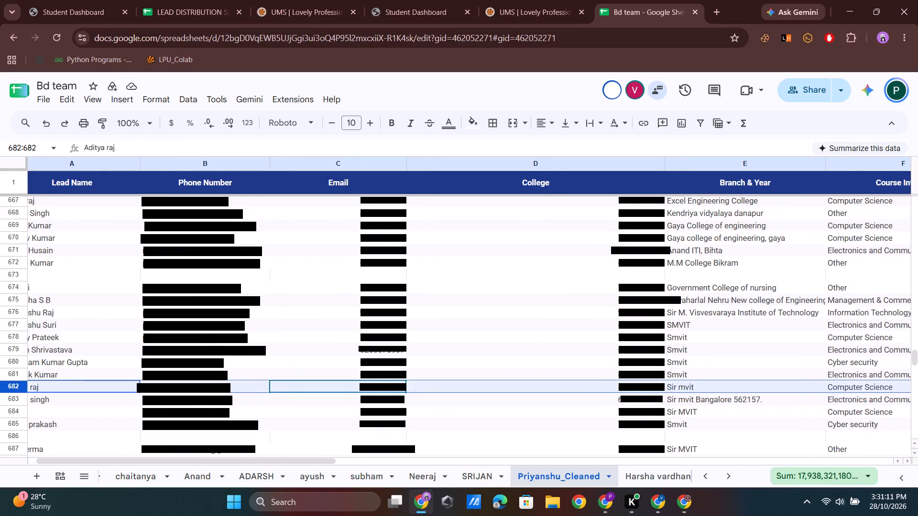
scroll(169, 380, left, 2)
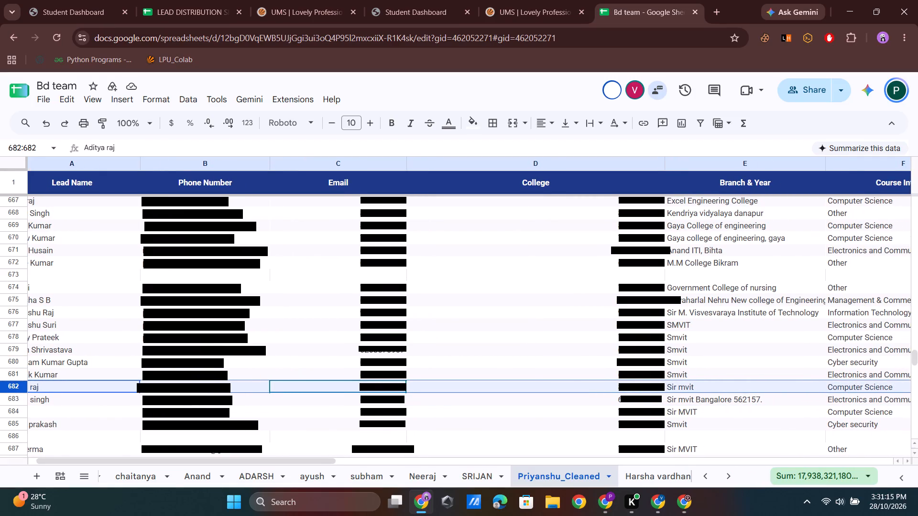
scroll(169, 380, left, 1)
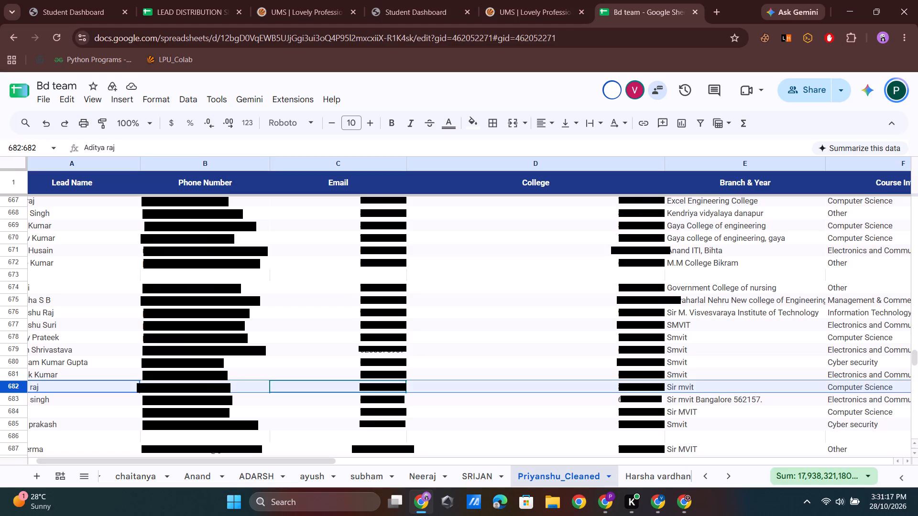
scroll(169, 380, left, 5)
scroll(402, 346, left, 5)
click(820, 405)
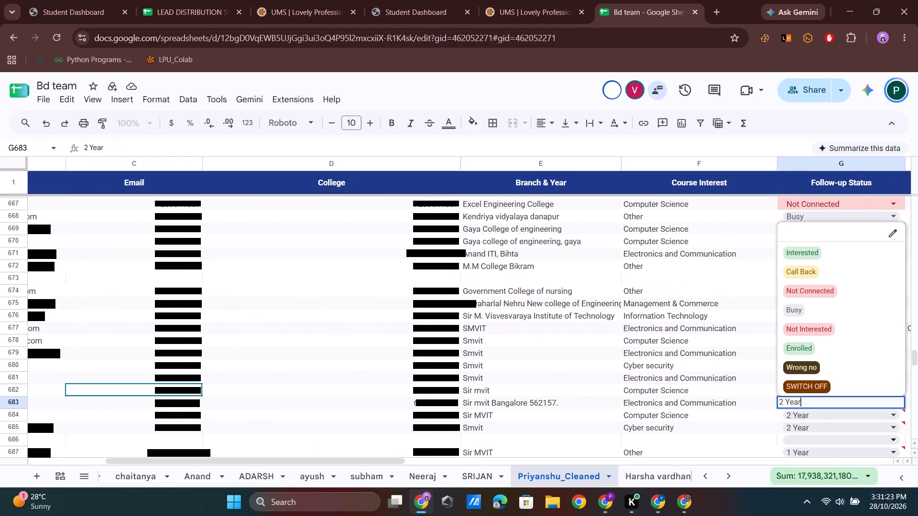
click(852, 362)
Review the Sir MVIT Computer Science lead in row 684 and set its Follow-up Status to SWITCH OFF.
scroll(423, 387, right, 2)
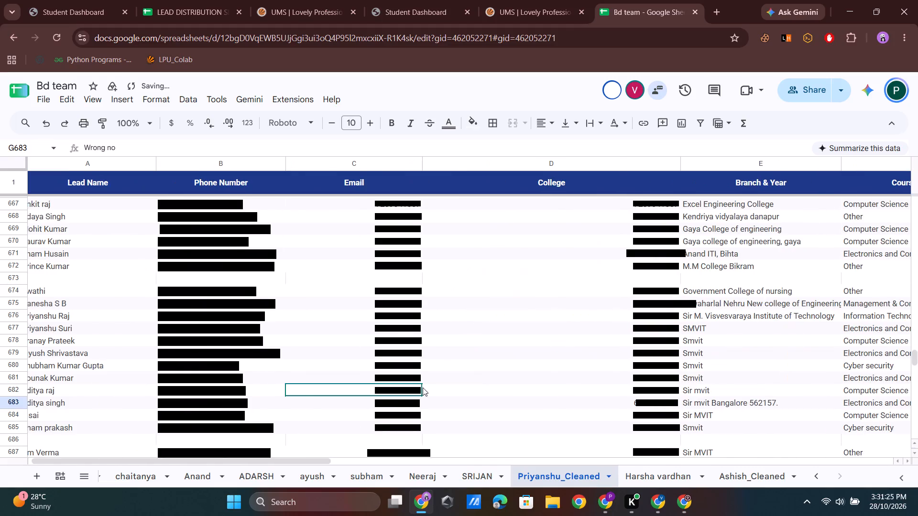
click(2, 413)
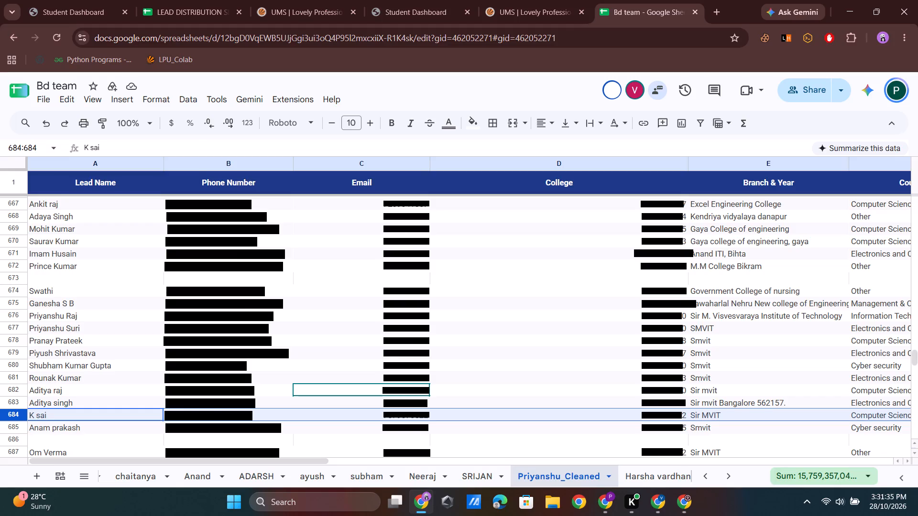
right_click(2, 413)
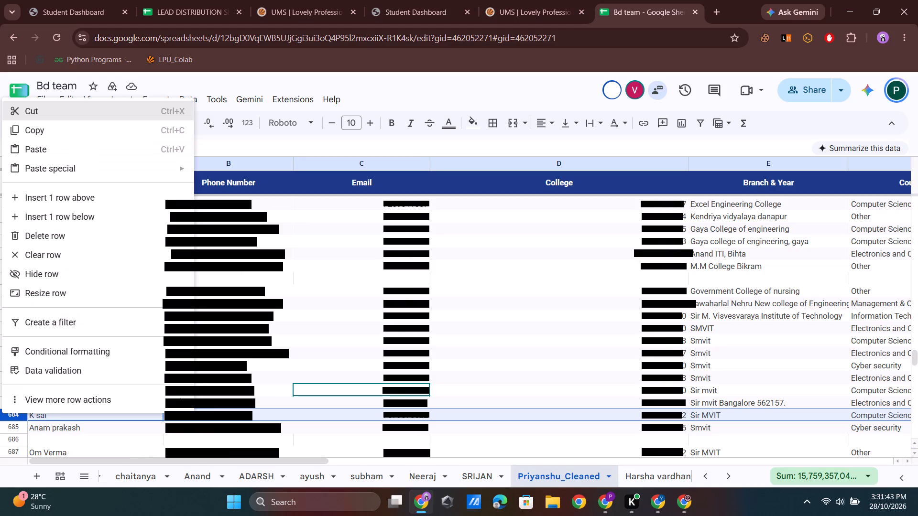
click(113, 433)
scroll(113, 433, left, 4)
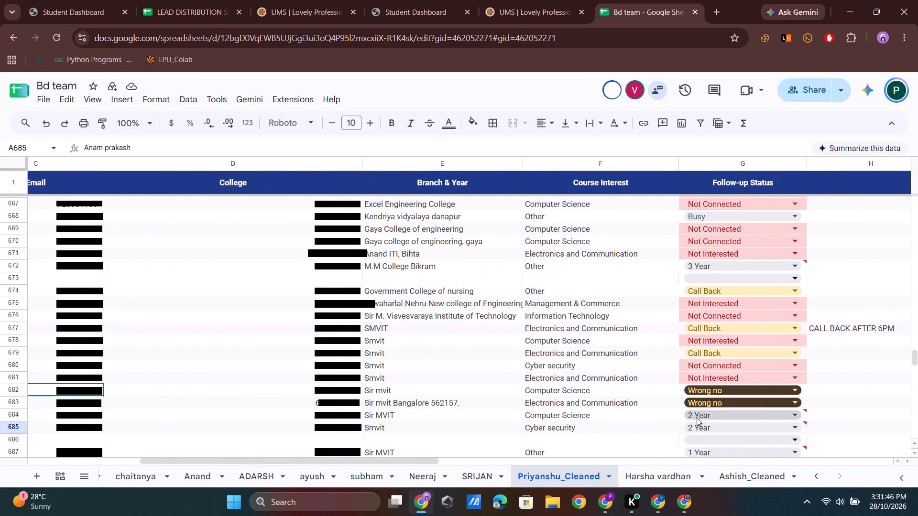
click(697, 418)
scroll(718, 329, down, 2)
click(721, 394)
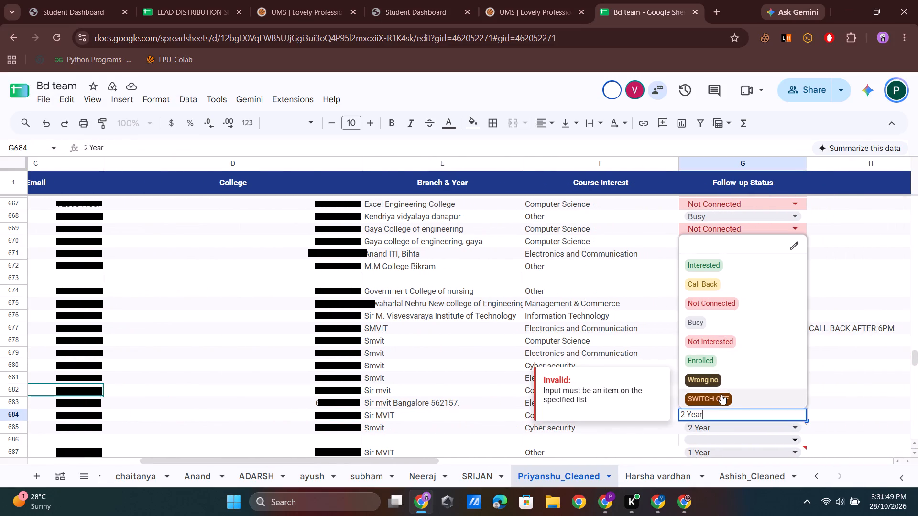
Examine the Smvit Cyber security lead in row 685 and look over the surrounding leads down to row 694.
scroll(371, 374, right, 4)
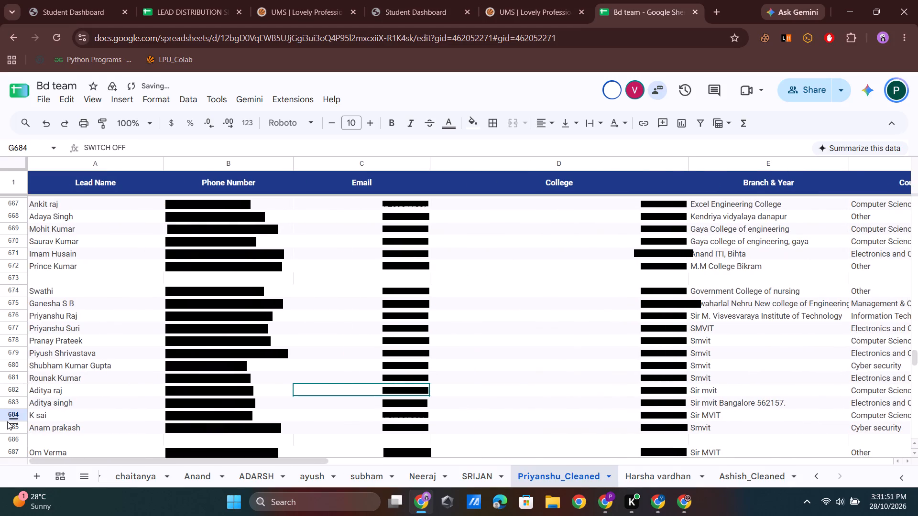
click(7, 421)
click(7, 426)
scroll(229, 438, down, 1)
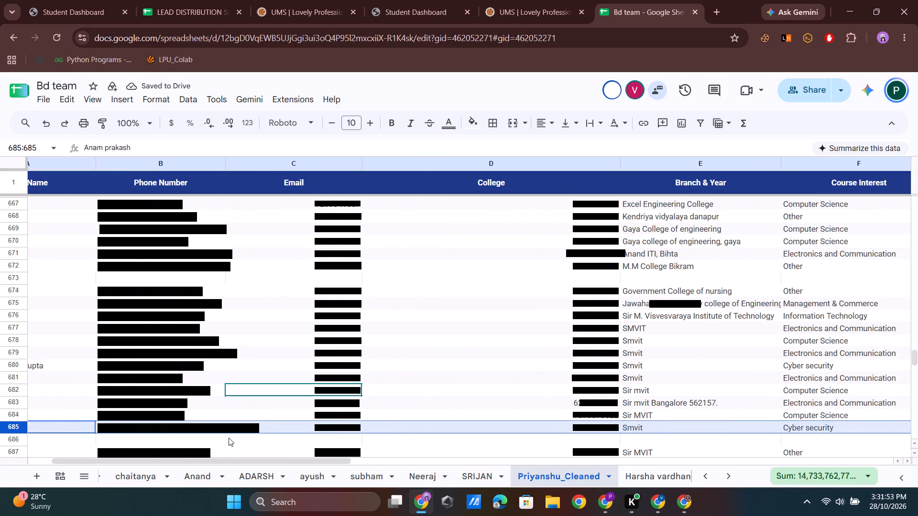
scroll(229, 438, down, 5)
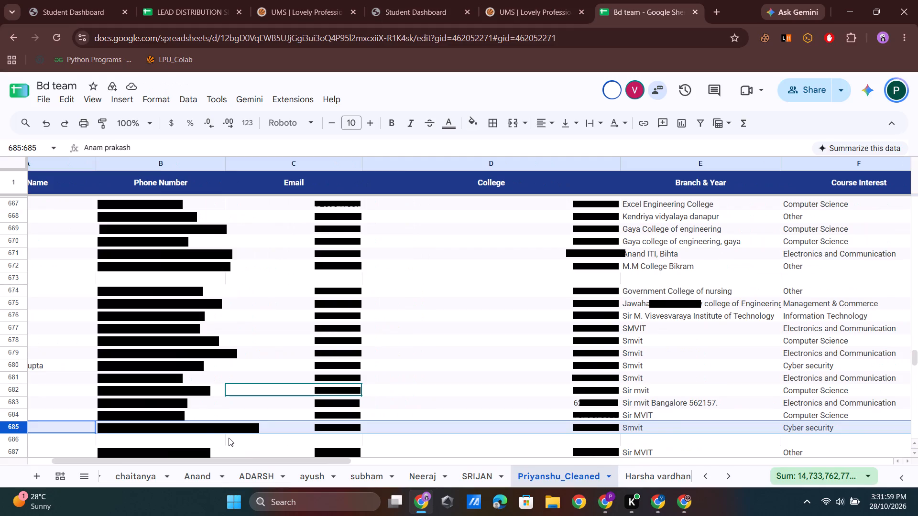
scroll(229, 438, down, 1)
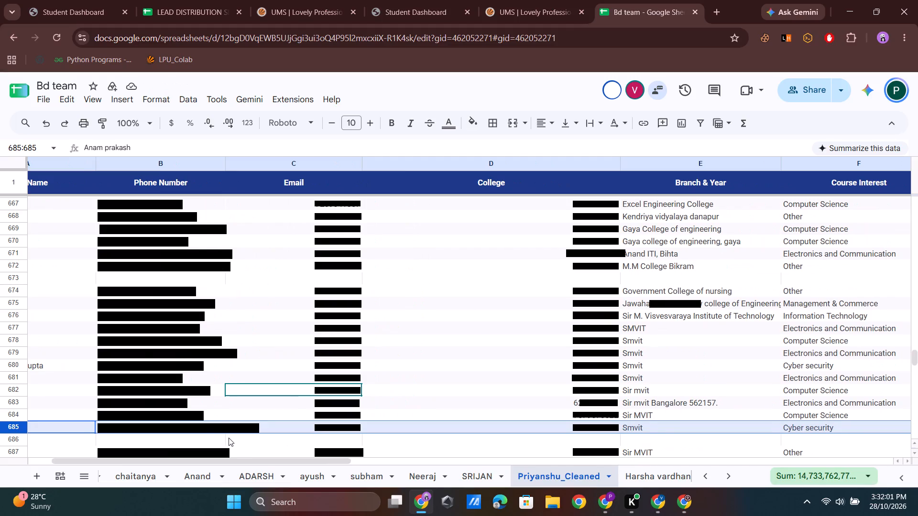
scroll(229, 438, down, 3)
scroll(229, 438, right, 1)
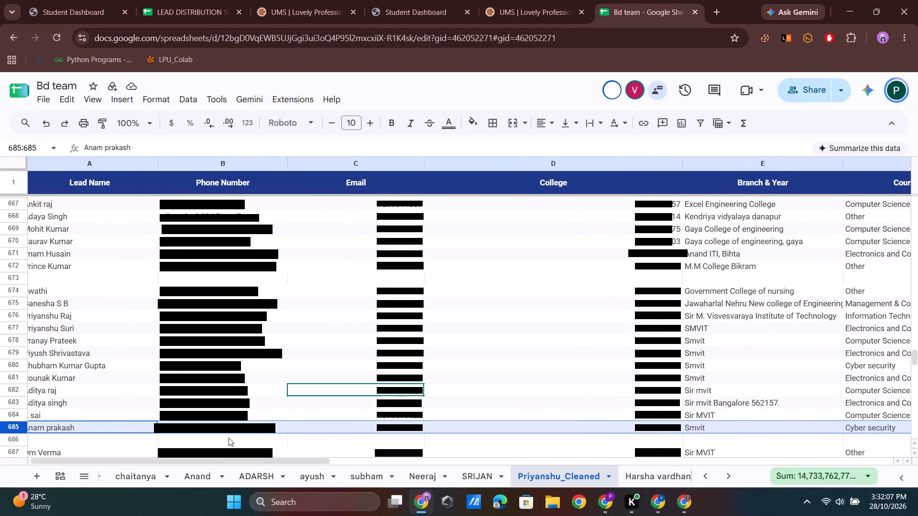
scroll(229, 438, right, 1)
scroll(229, 438, down, 1)
scroll(229, 438, left, 3)
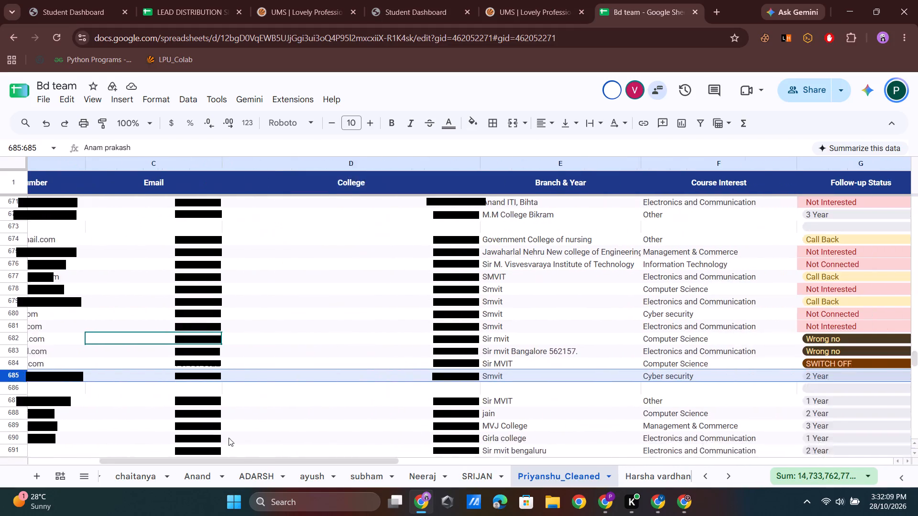
scroll(229, 438, left, 2)
scroll(229, 438, down, 1)
scroll(229, 438, up, 1)
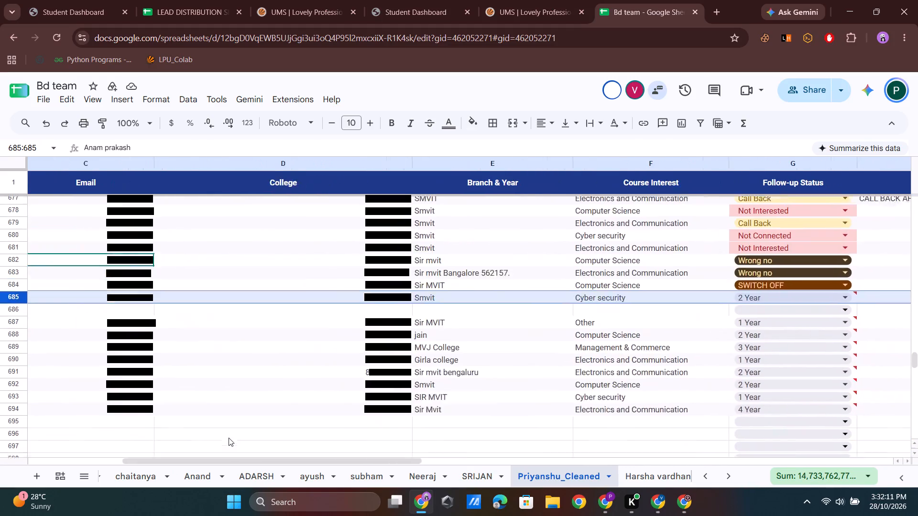
scroll(229, 438, up, 6)
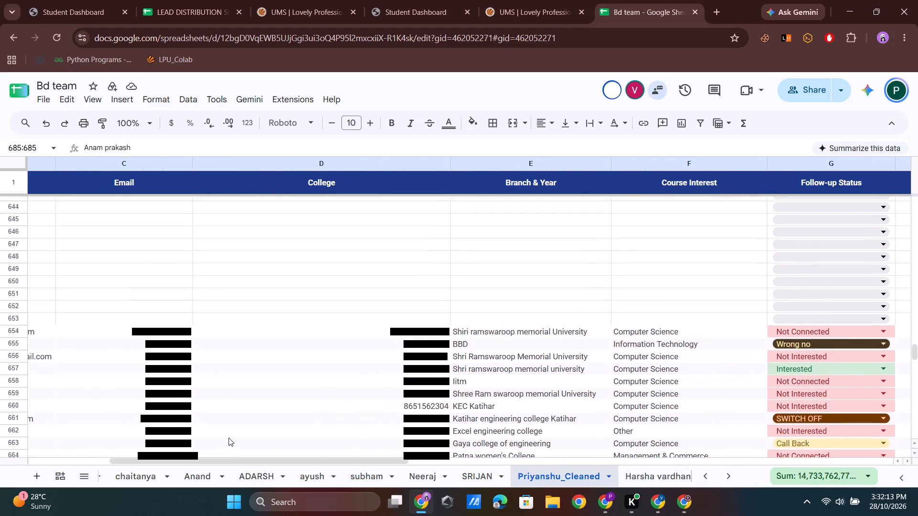
scroll(229, 438, up, 1)
scroll(229, 438, down, 6)
scroll(229, 438, up, 4)
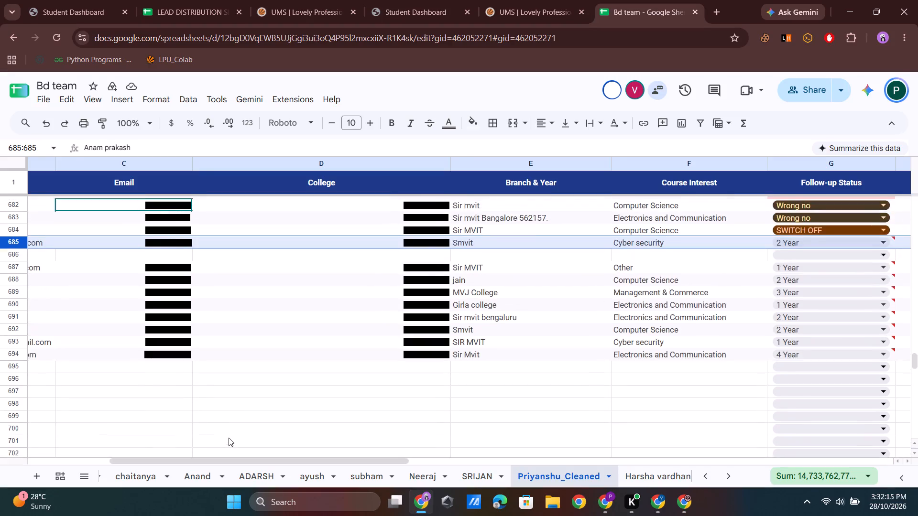
scroll(229, 438, up, 2)
scroll(229, 438, right, 5)
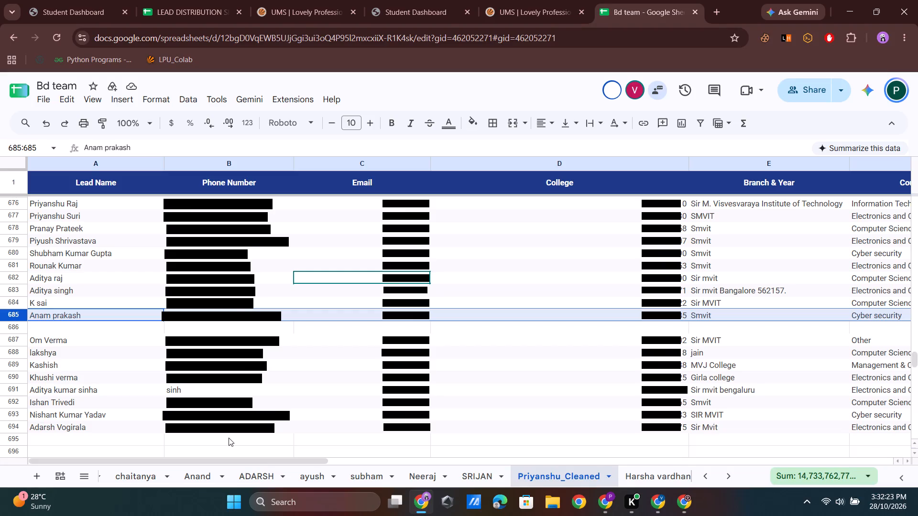
click(229, 438)
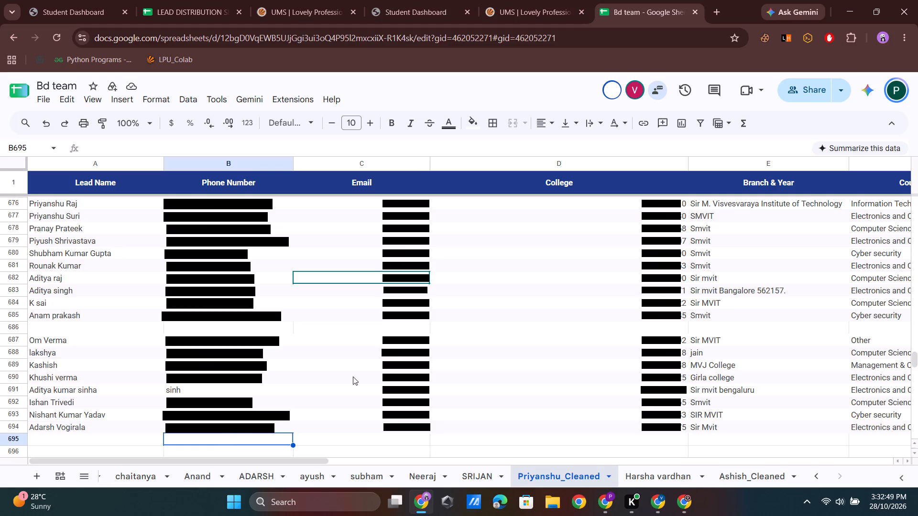
Set the Follow-up Status of the Smvit Cyber security lead in row 685 to Not Interested.
scroll(382, 344, left, 3)
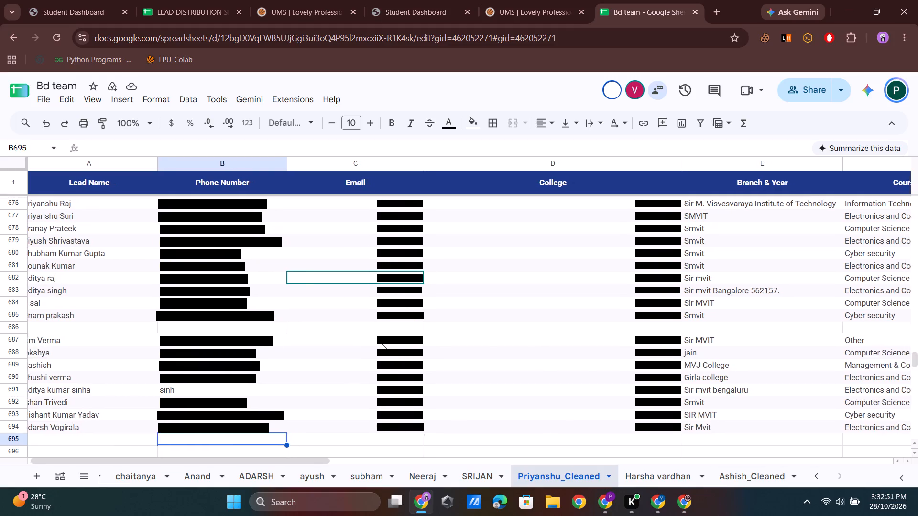
scroll(382, 344, left, 1)
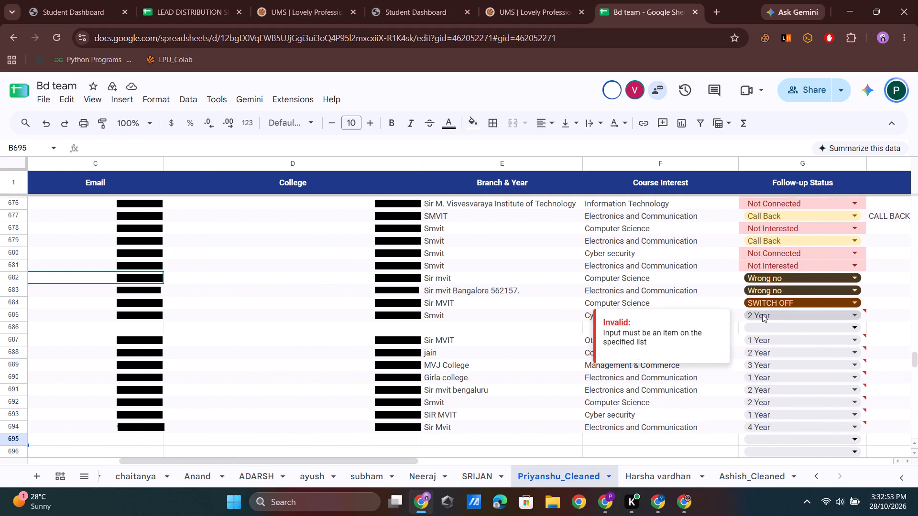
click(762, 314)
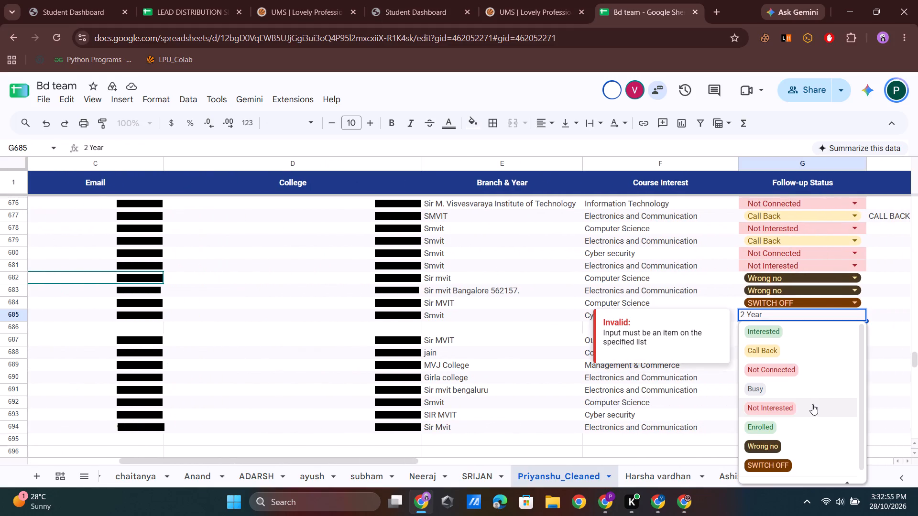
click(812, 404)
Select lead row 687, the Sir MVIT lead with course interest Other, to review its contact details.
scroll(379, 396, right, 5)
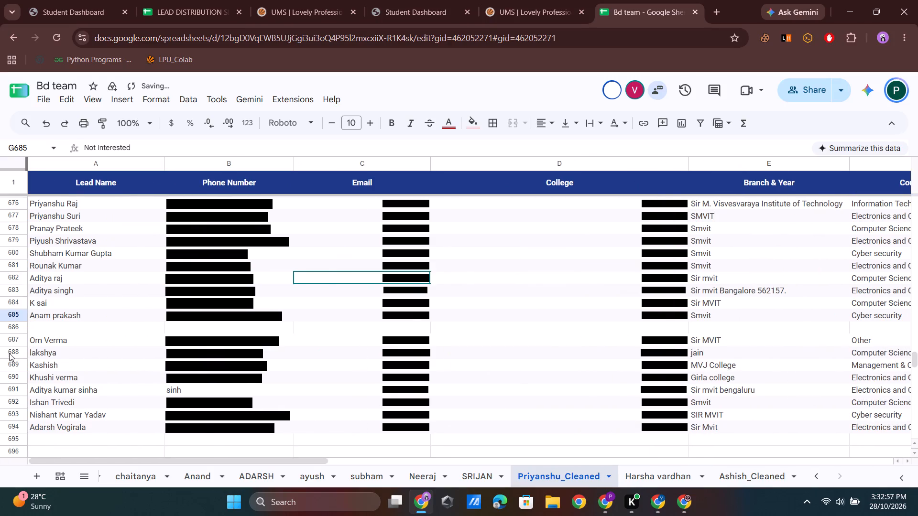
click(13, 340)
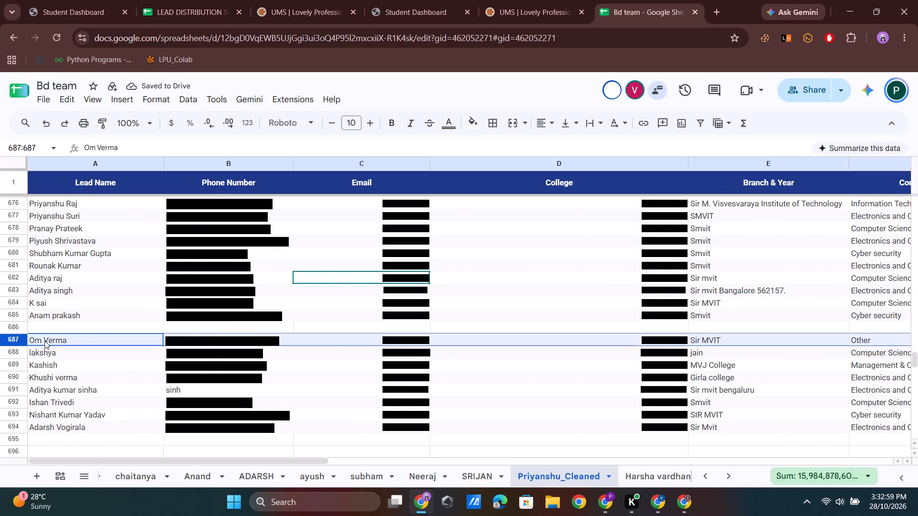
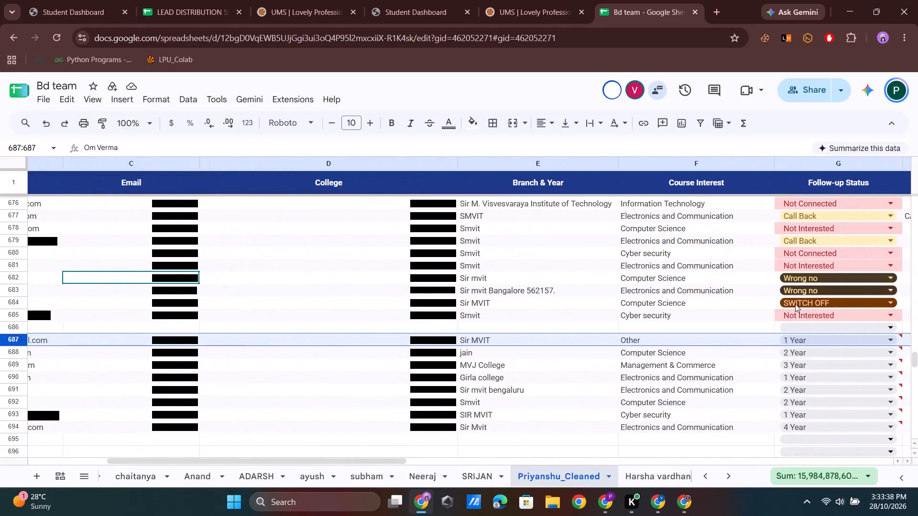
Set the Follow-up Status of the Sir MVIT lead in row 687 to Not Connected.
click(834, 343)
click(820, 388)
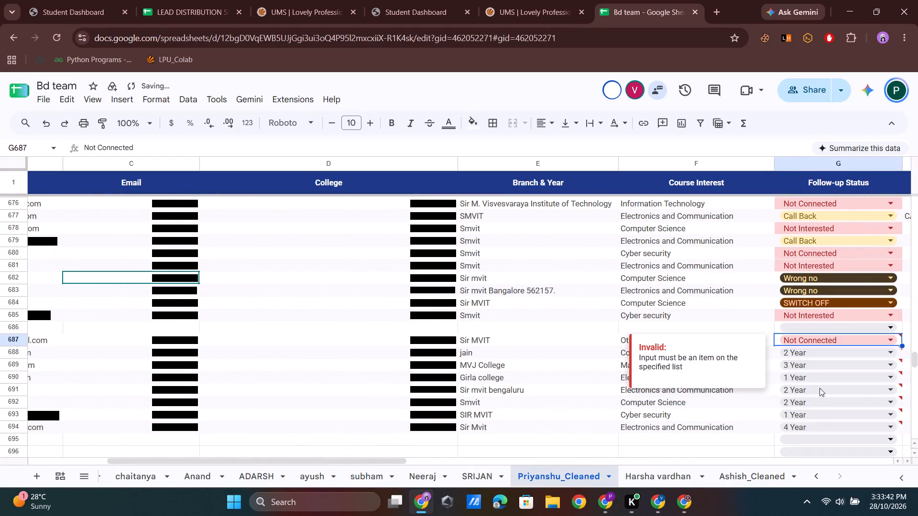
Review the jain Computer Science lead in row 688 and set its Follow-up Status to Busy.
scroll(350, 429, right, 6)
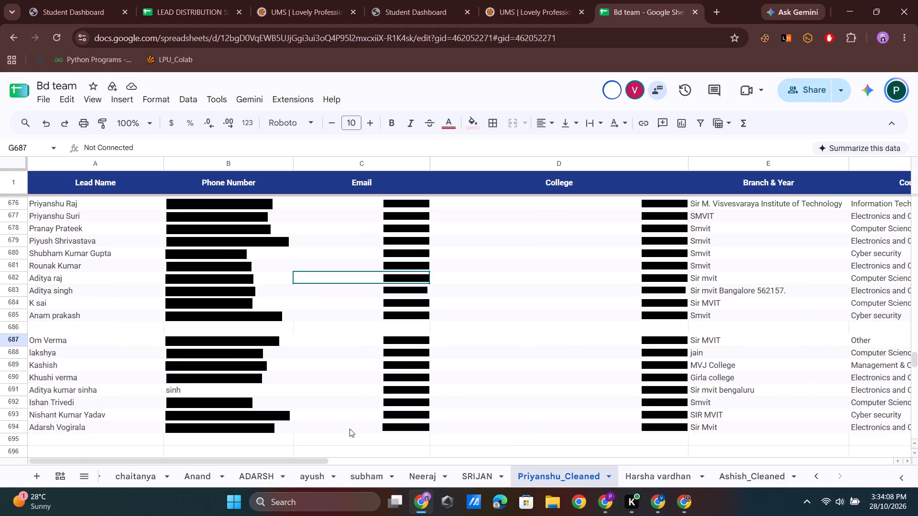
scroll(350, 429, left, 3)
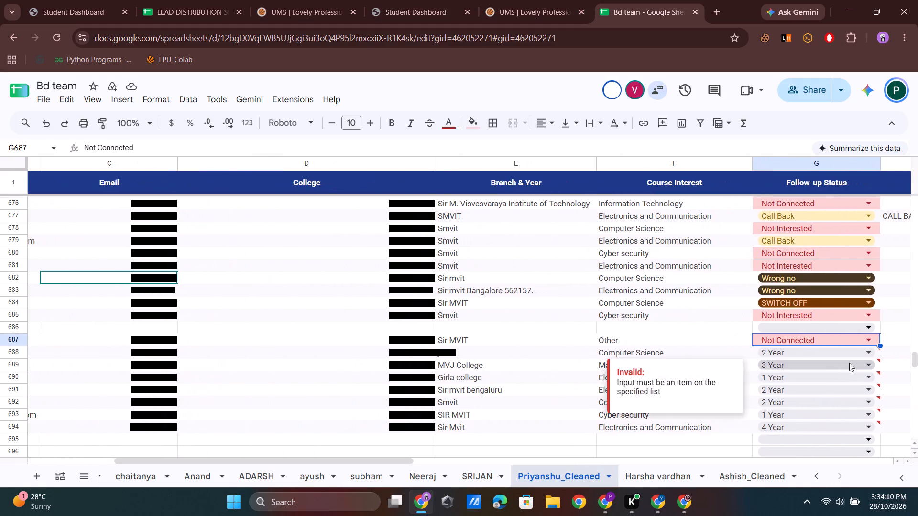
click(862, 354)
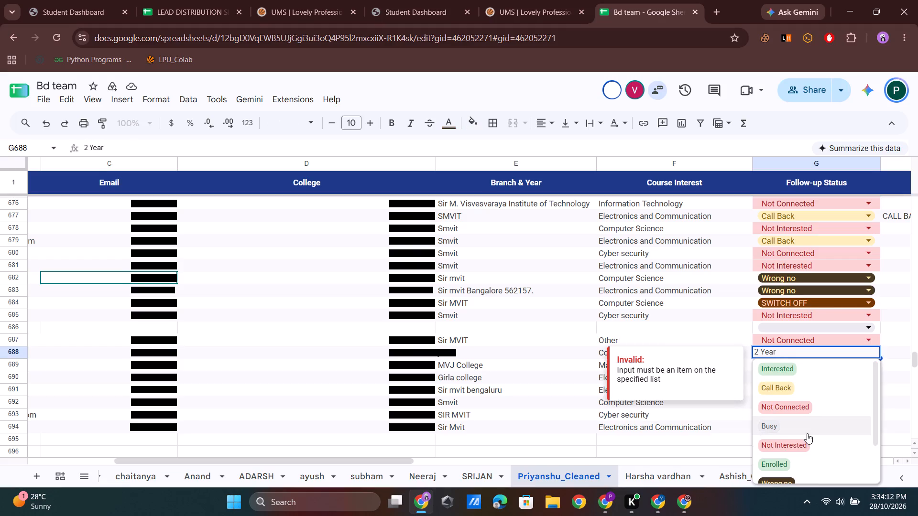
click(807, 433)
Review the contact details of the next lead, the MVJ College entry in row 689.
scroll(438, 389, right, 7)
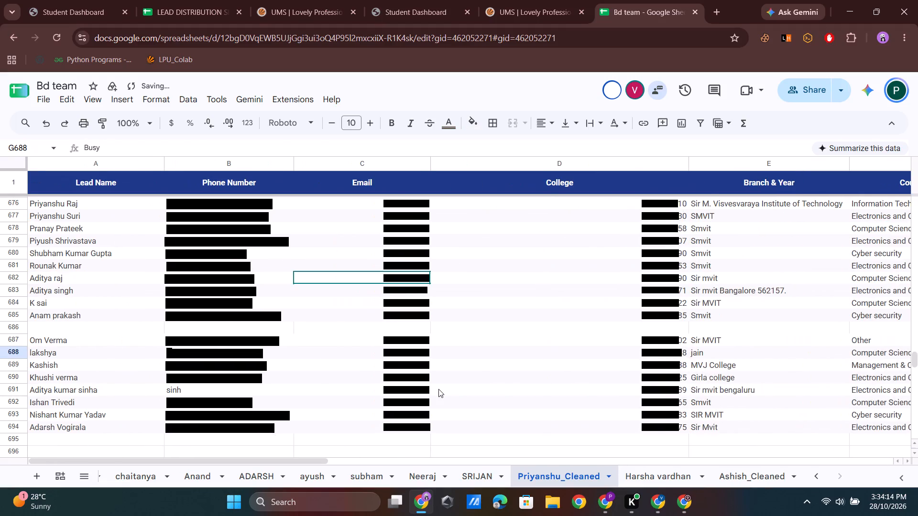